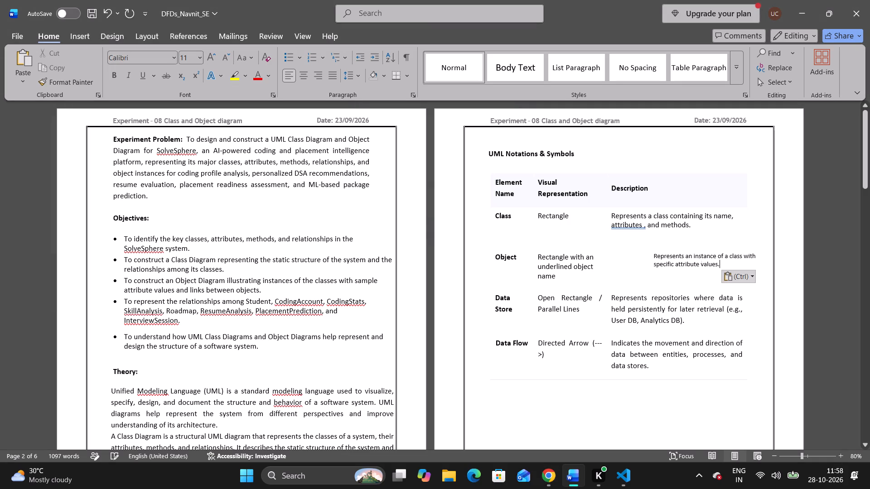
Set the font size of the pasted Object description to 13.
drag(653, 259, 656, 259)
drag(656, 259, 724, 262)
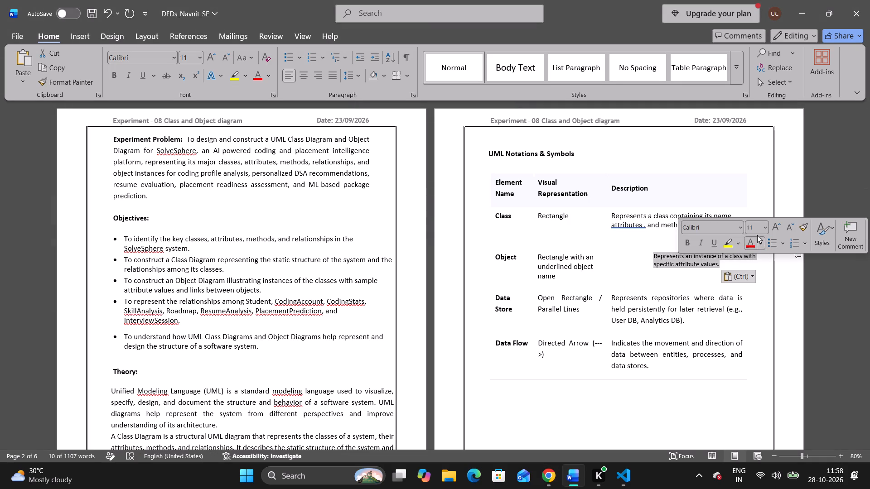
click(773, 225)
click(773, 225)
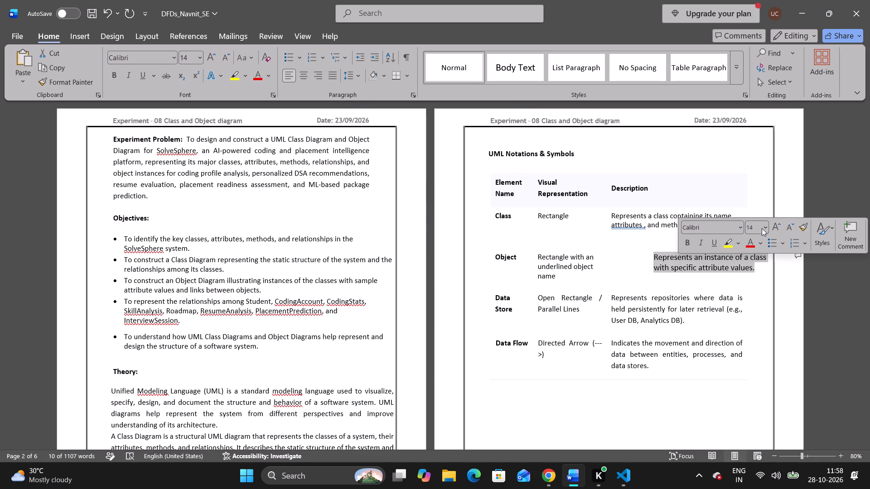
click(756, 229)
key(End)
key(Page_Down)
key(BackSpace)
key(Page_Down)
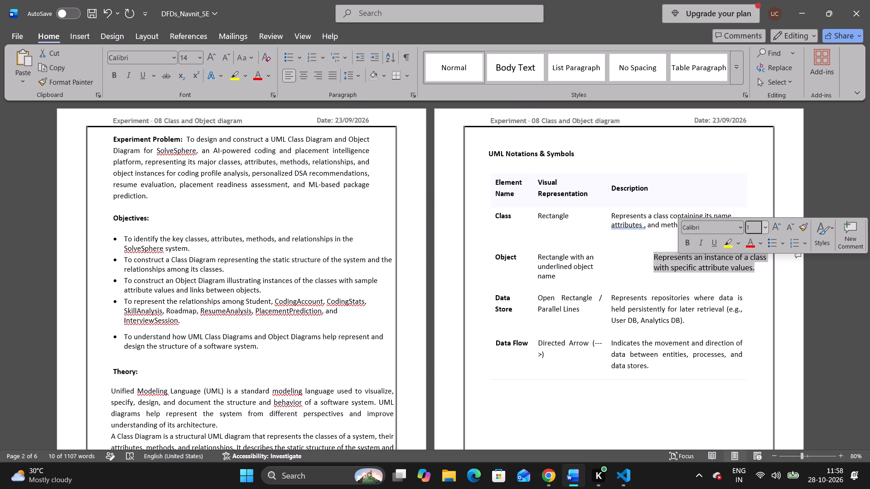
key(3)
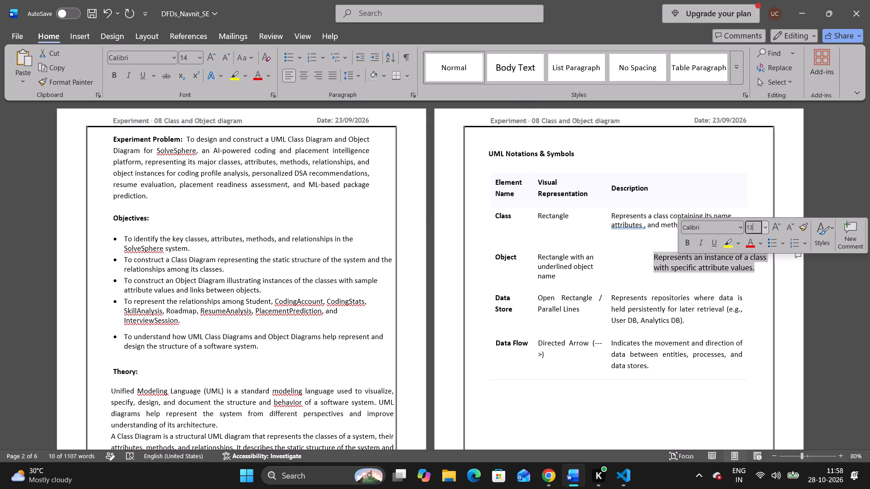
key(Return)
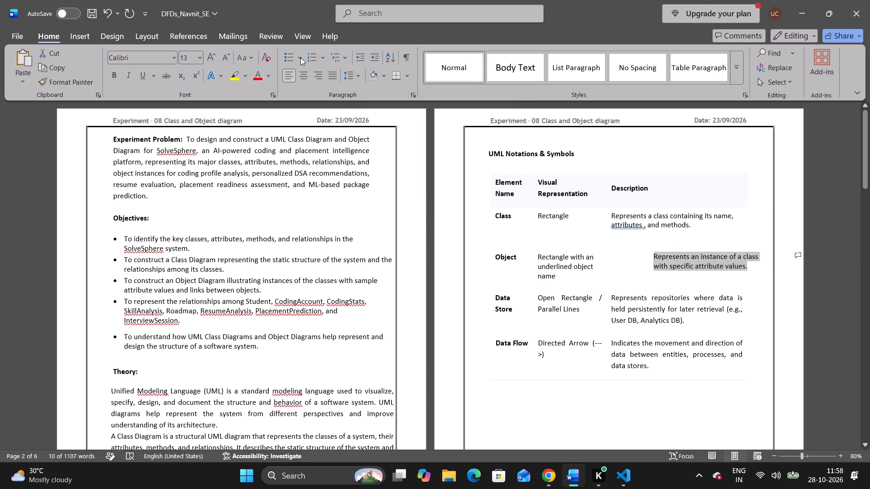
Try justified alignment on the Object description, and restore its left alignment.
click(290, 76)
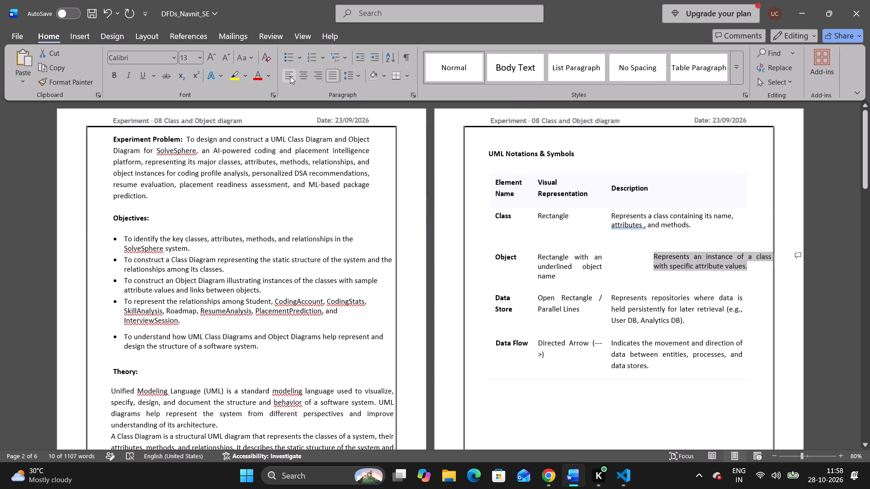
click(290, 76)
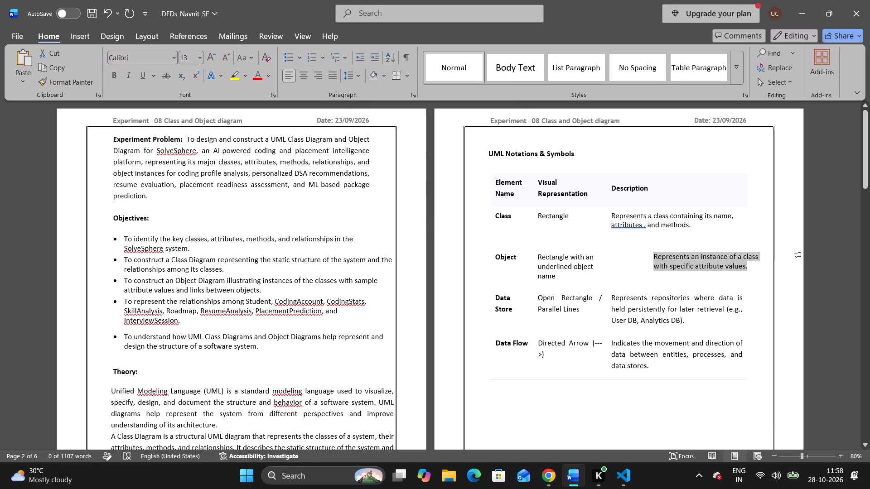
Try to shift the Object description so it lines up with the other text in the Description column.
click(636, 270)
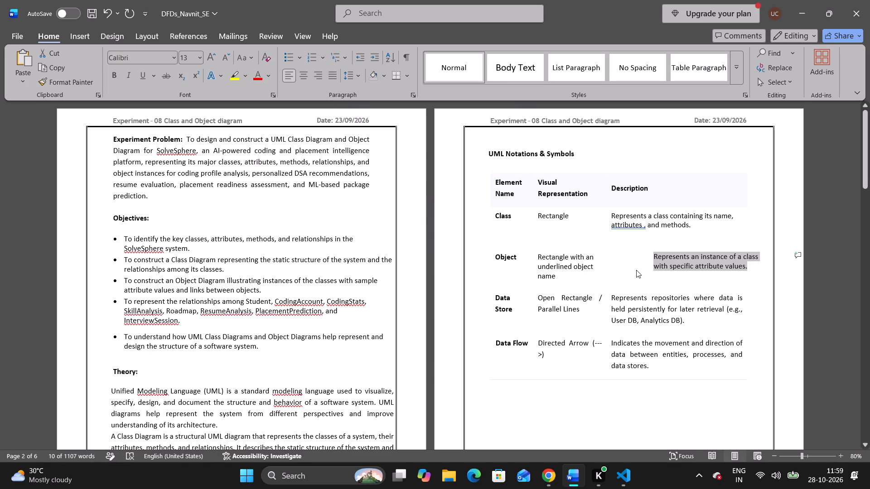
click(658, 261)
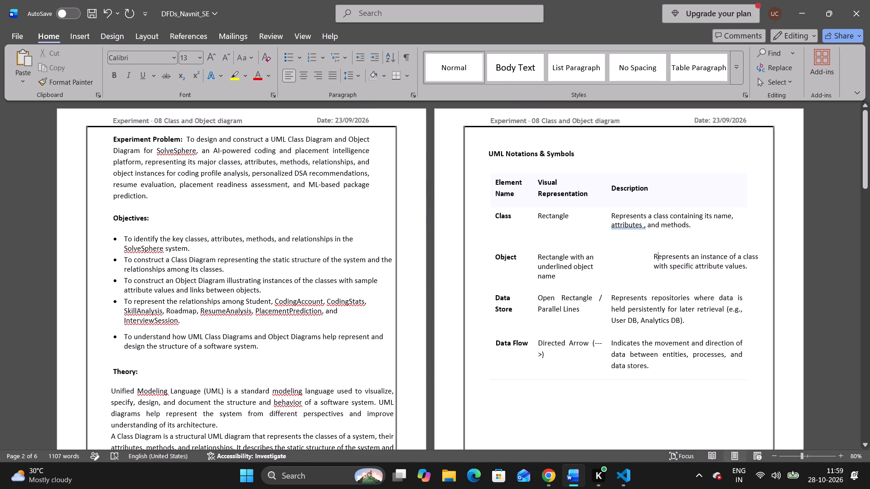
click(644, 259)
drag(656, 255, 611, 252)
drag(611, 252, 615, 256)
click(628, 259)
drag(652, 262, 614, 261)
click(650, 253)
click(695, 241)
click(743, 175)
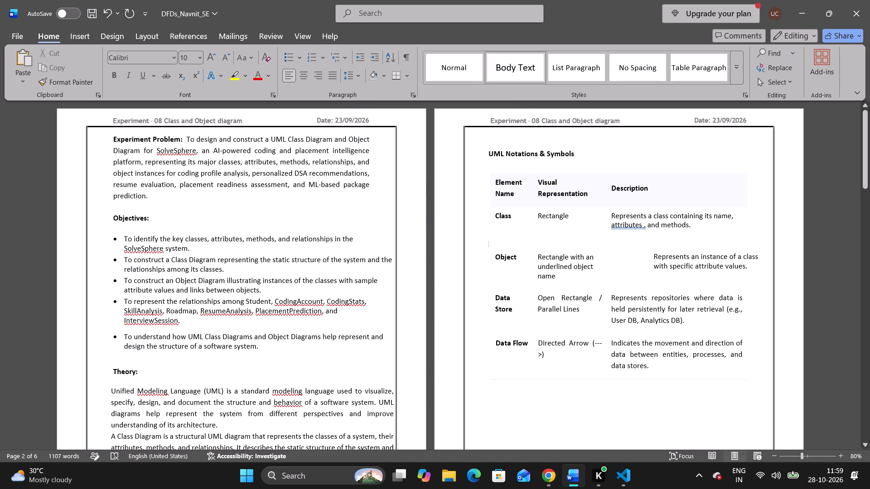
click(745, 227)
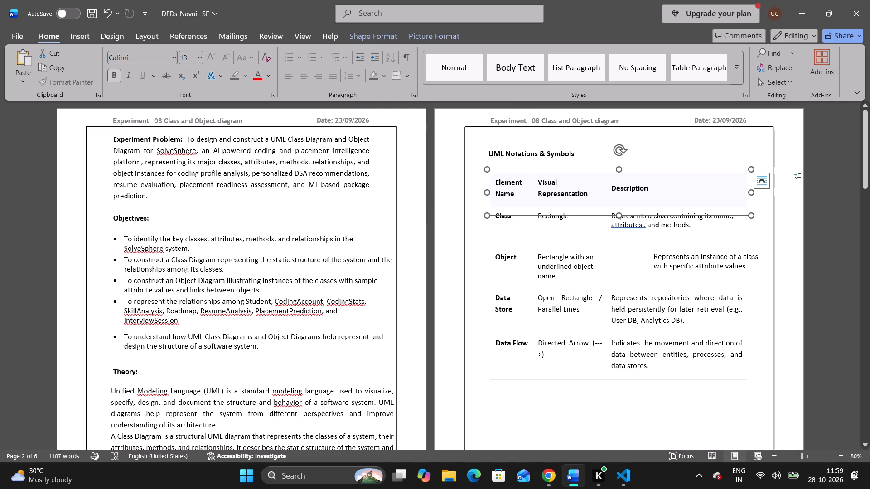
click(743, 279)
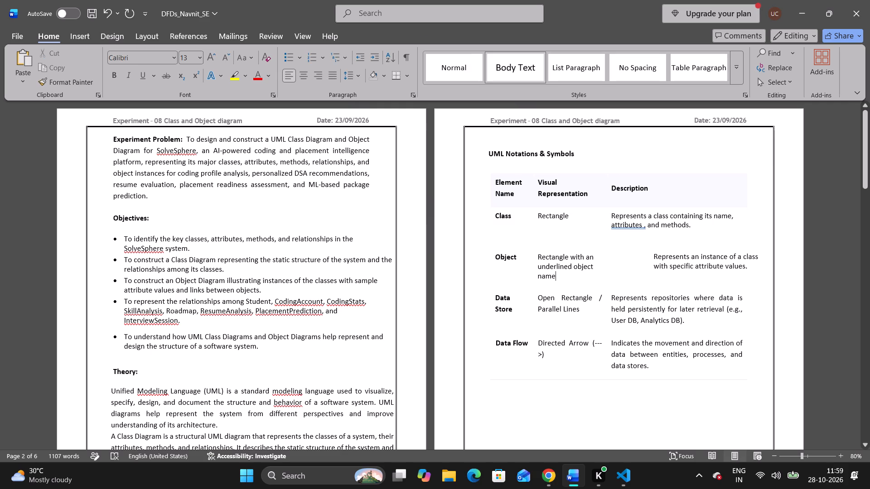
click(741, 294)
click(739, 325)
Delete the thin divider picture between the Class and Object rows of the notations table.
click(648, 249)
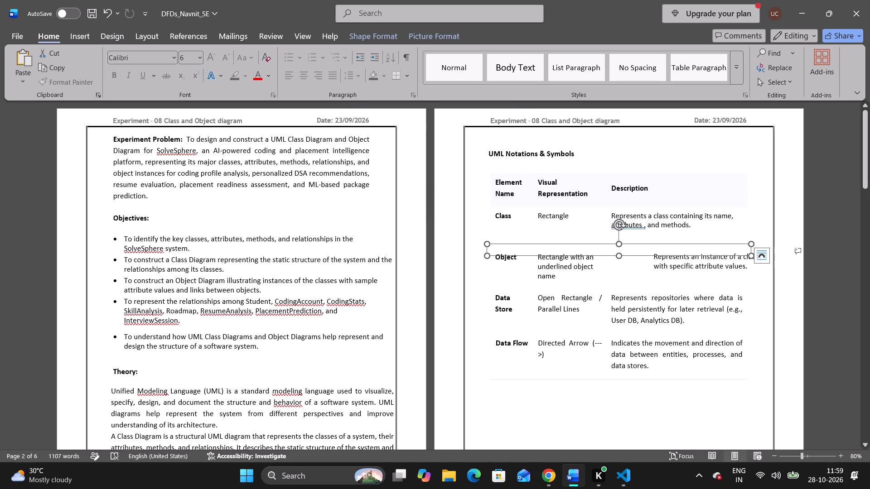
click(619, 253)
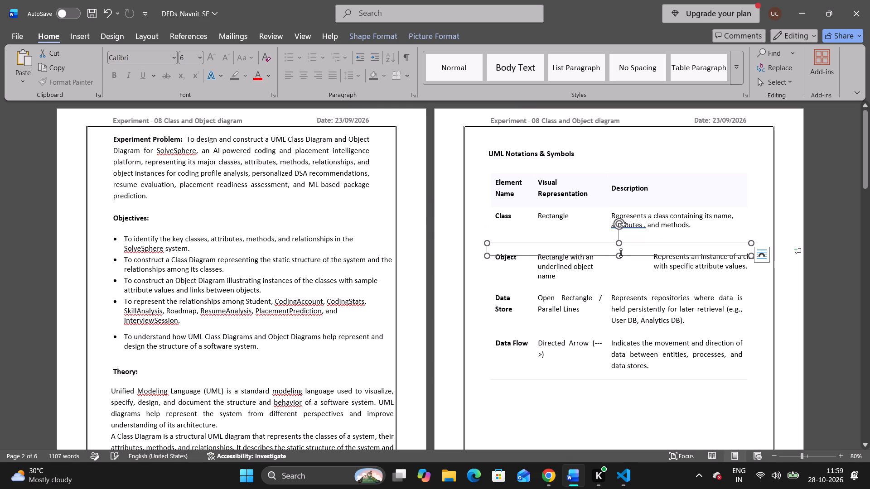
key(BackSpace)
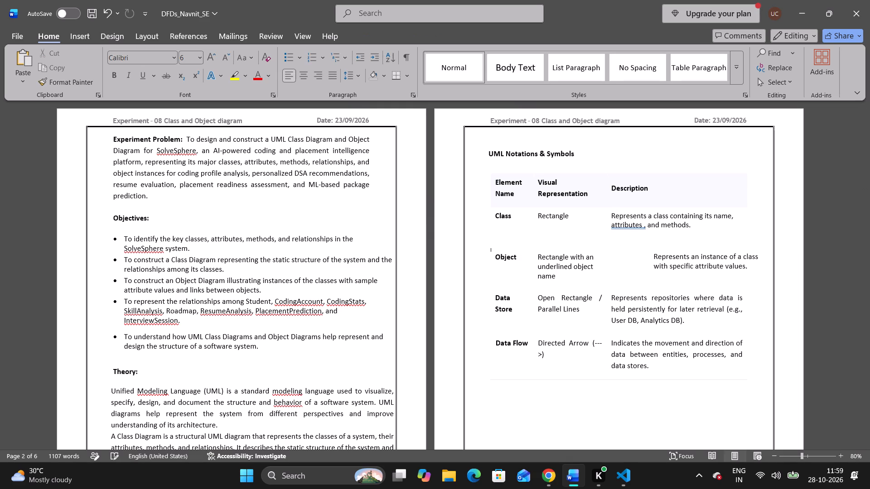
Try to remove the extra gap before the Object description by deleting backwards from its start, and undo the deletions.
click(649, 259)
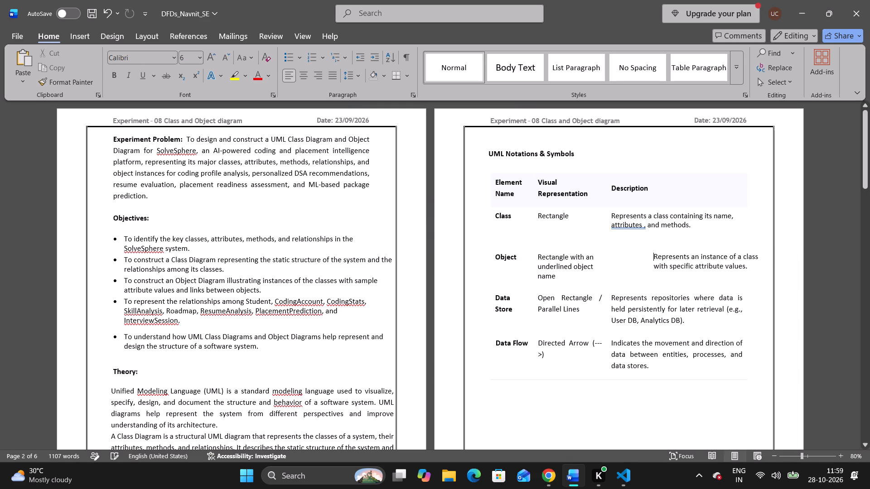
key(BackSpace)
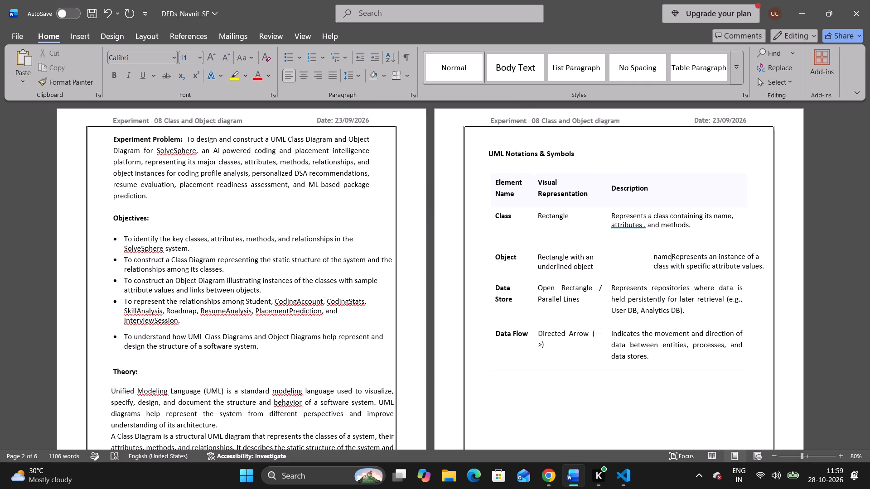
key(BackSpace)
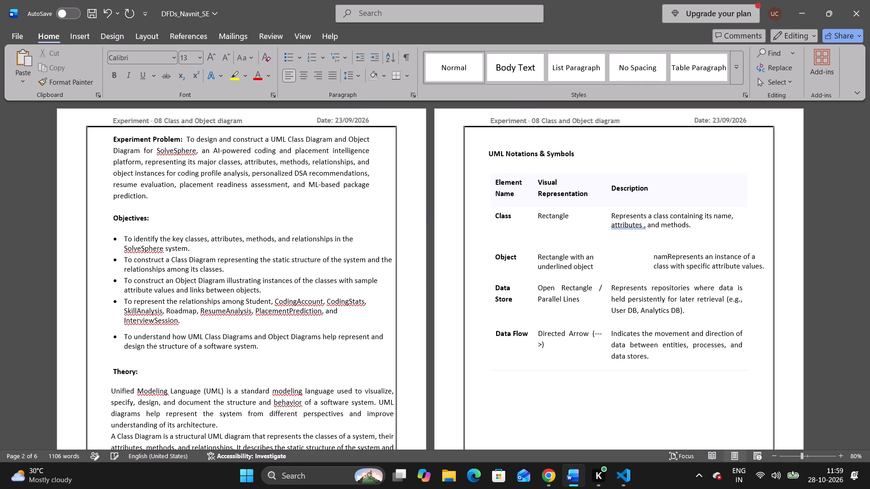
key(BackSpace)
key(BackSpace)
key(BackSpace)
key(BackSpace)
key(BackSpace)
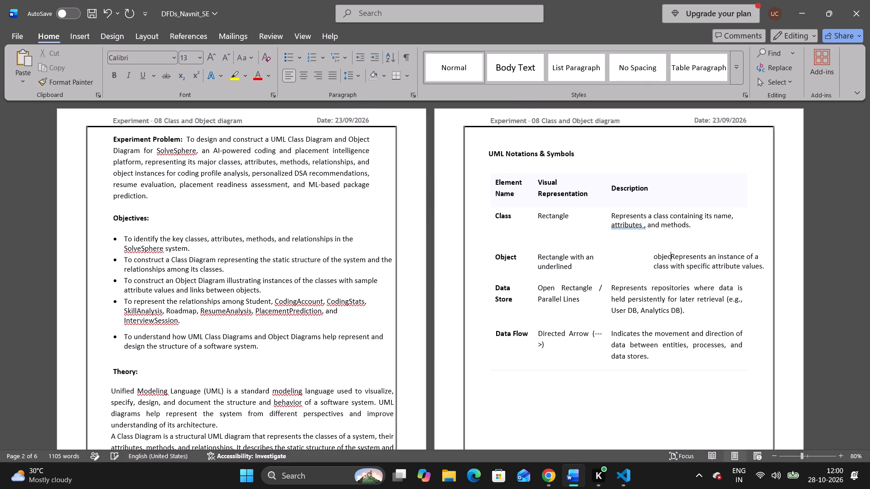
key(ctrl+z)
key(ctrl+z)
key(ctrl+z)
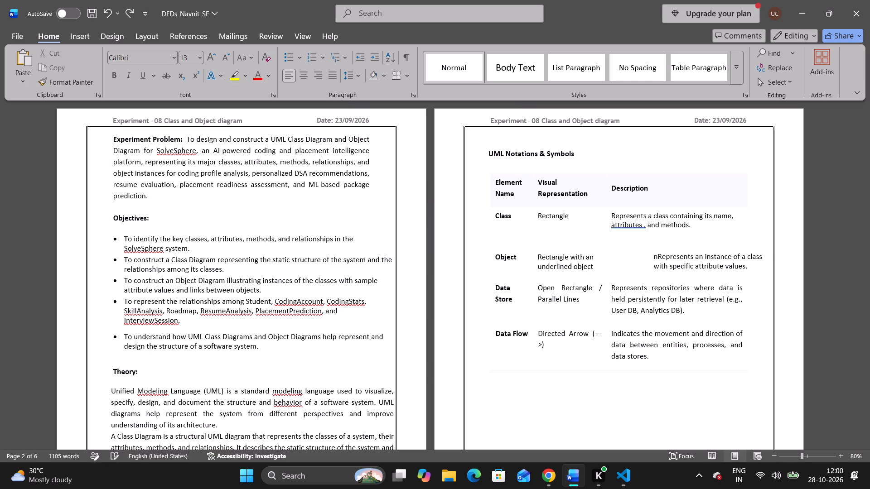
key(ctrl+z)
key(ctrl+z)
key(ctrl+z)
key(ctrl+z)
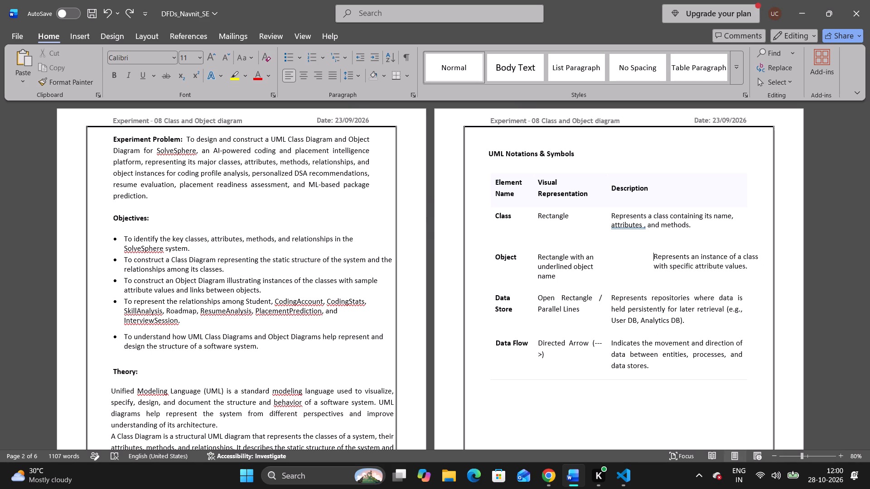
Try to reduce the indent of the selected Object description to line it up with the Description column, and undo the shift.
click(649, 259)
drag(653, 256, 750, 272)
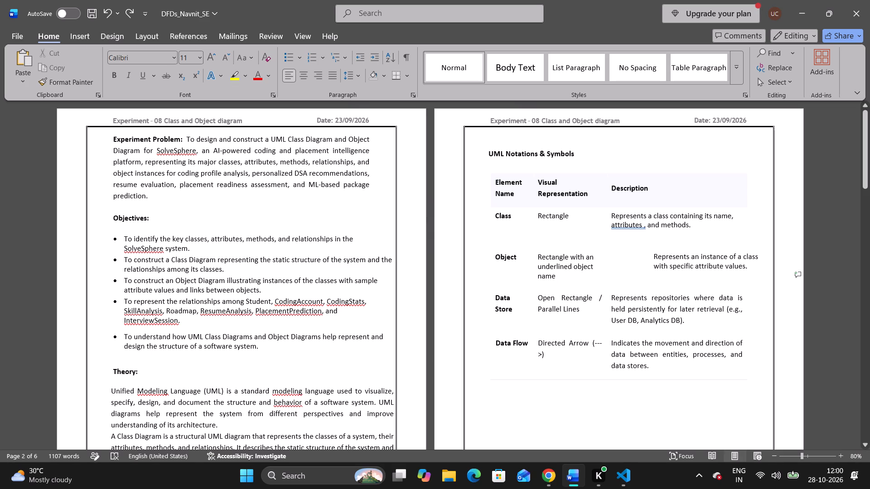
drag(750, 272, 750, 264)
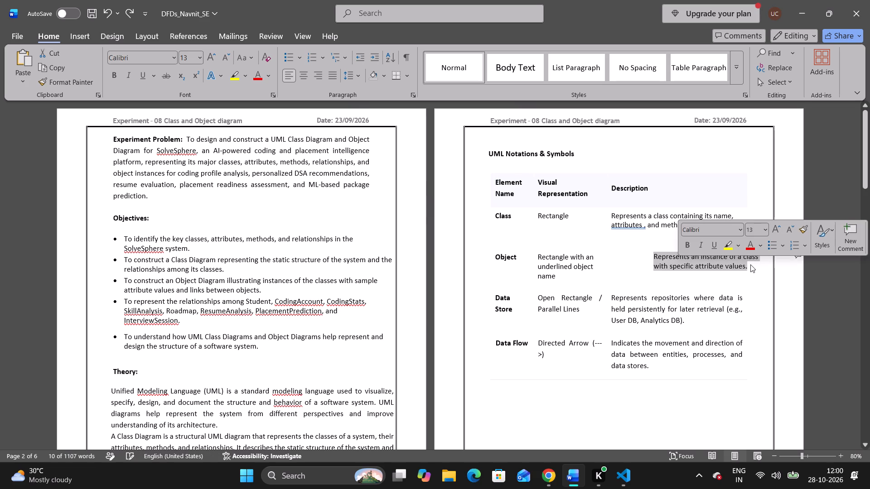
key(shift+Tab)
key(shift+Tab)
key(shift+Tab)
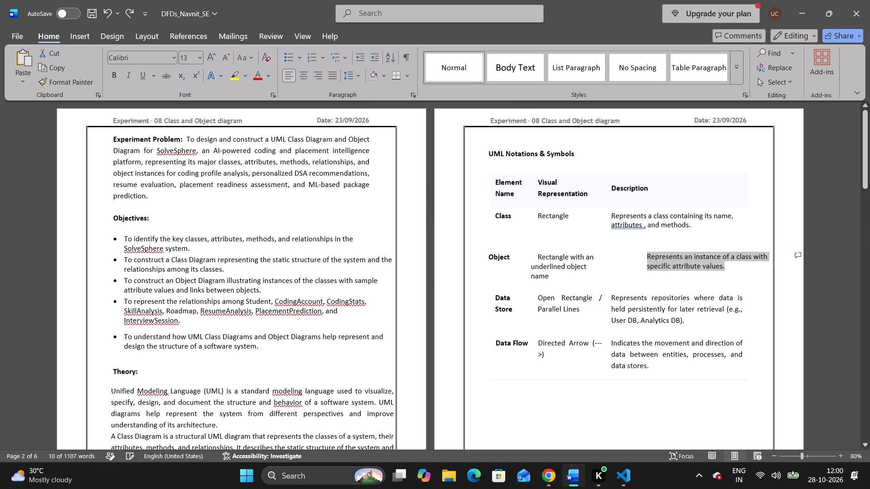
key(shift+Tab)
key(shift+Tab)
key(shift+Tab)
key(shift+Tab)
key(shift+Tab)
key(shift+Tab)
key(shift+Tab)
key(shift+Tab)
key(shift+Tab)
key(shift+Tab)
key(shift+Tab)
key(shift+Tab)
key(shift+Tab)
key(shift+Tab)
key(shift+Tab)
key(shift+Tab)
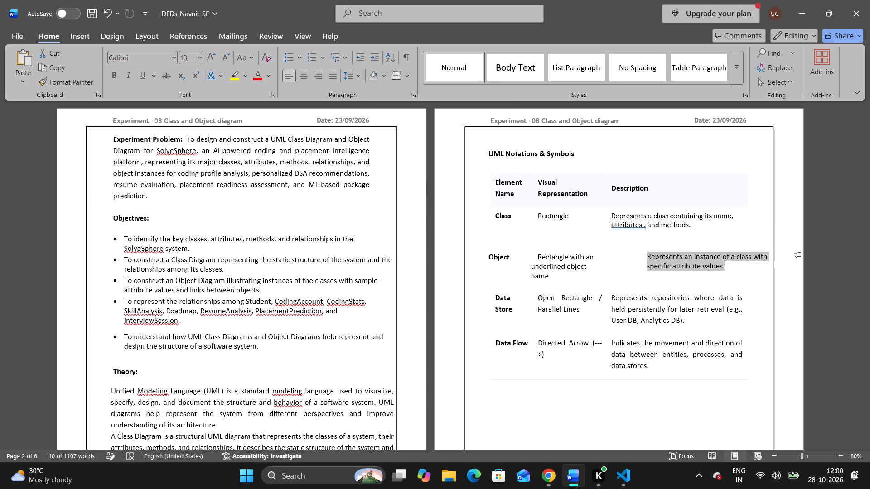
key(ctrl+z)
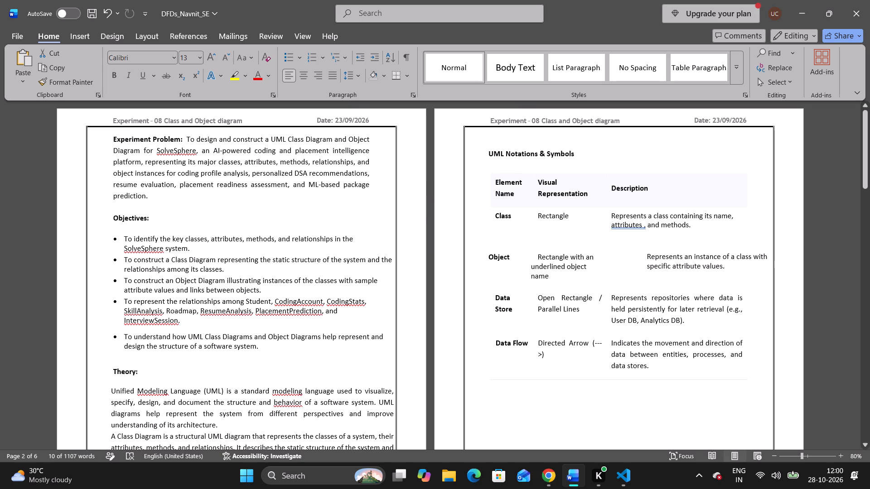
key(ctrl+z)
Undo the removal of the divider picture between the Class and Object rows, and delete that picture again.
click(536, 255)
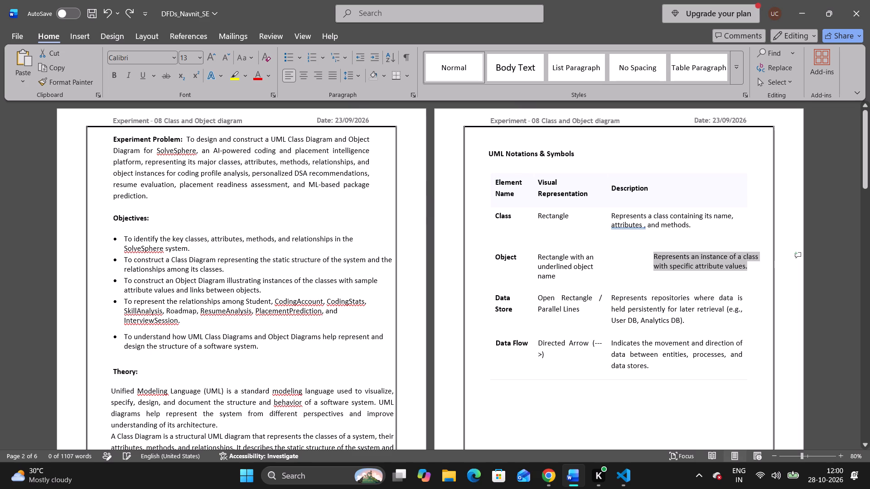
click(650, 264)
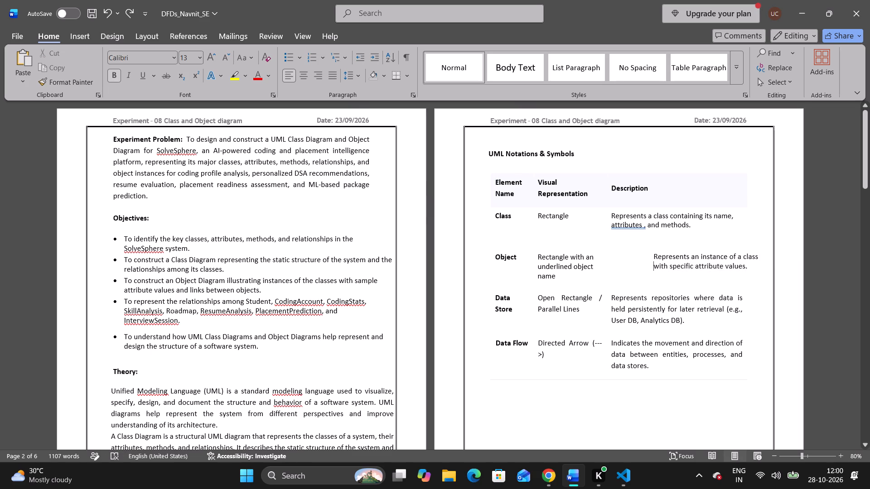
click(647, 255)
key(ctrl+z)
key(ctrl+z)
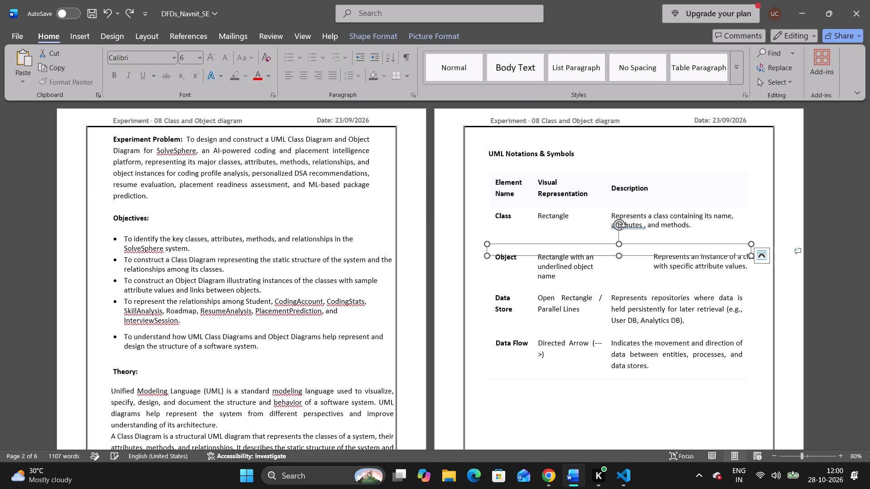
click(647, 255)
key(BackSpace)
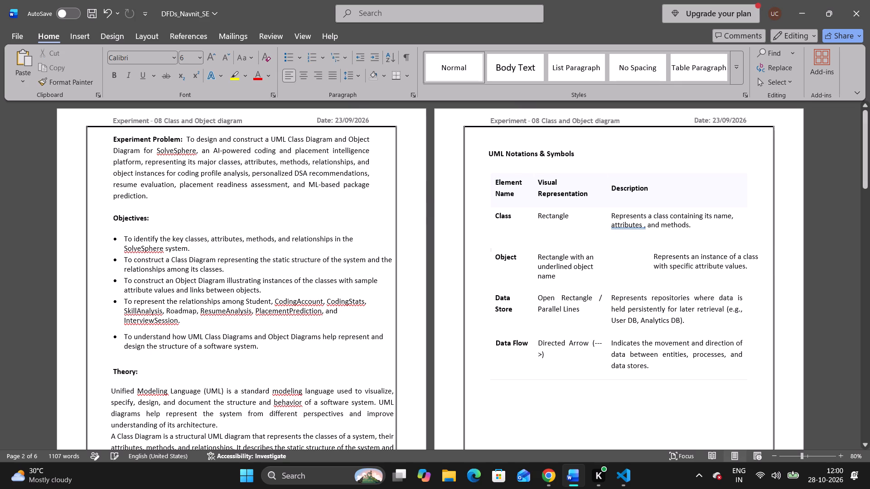
Delete the thin divider picture between the Object and Data Store rows of the notations table.
click(648, 282)
click(644, 290)
click(586, 267)
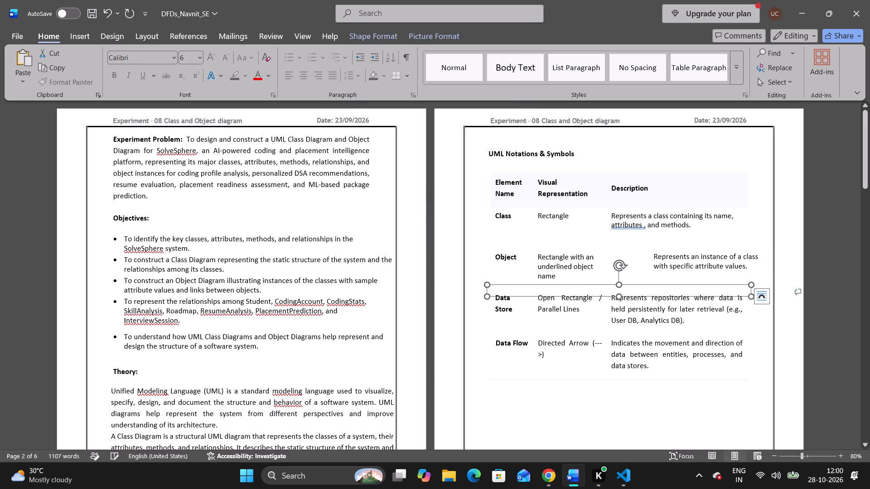
click(610, 294)
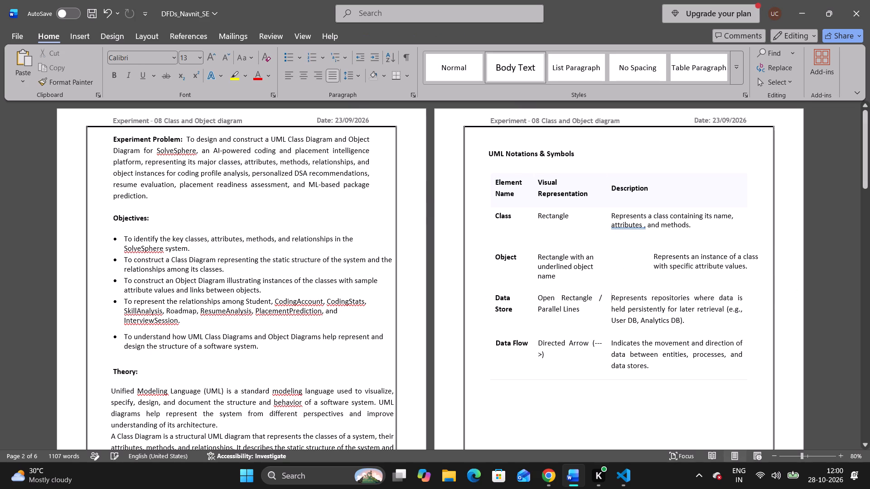
click(607, 282)
click(609, 287)
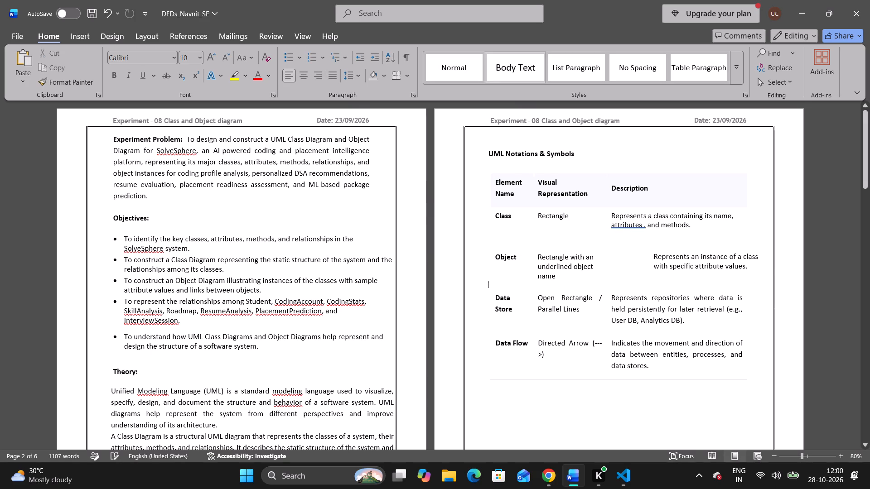
click(608, 290)
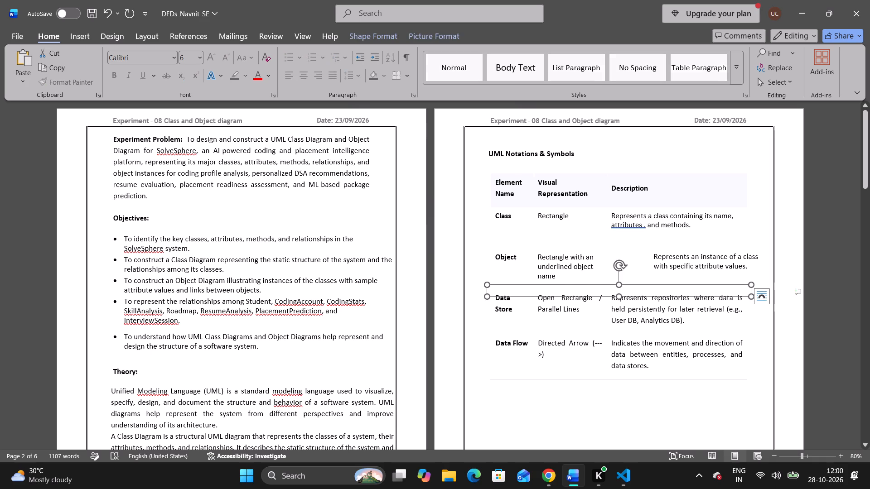
key(BackSpace)
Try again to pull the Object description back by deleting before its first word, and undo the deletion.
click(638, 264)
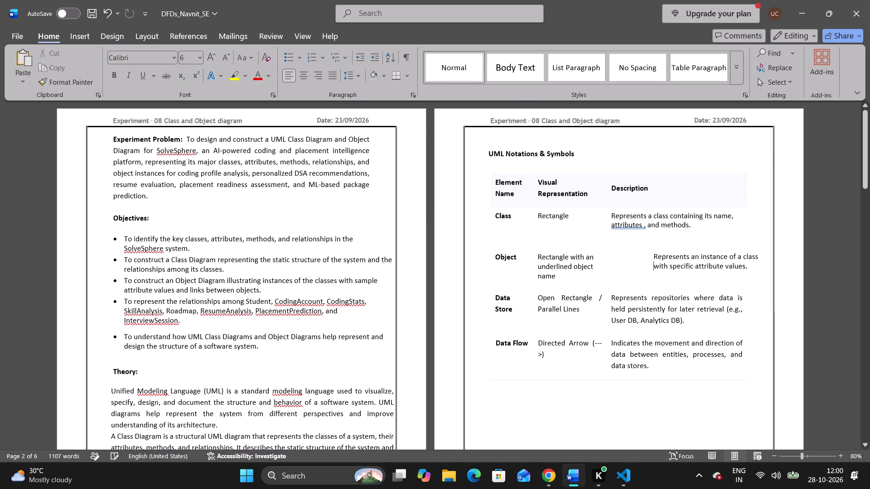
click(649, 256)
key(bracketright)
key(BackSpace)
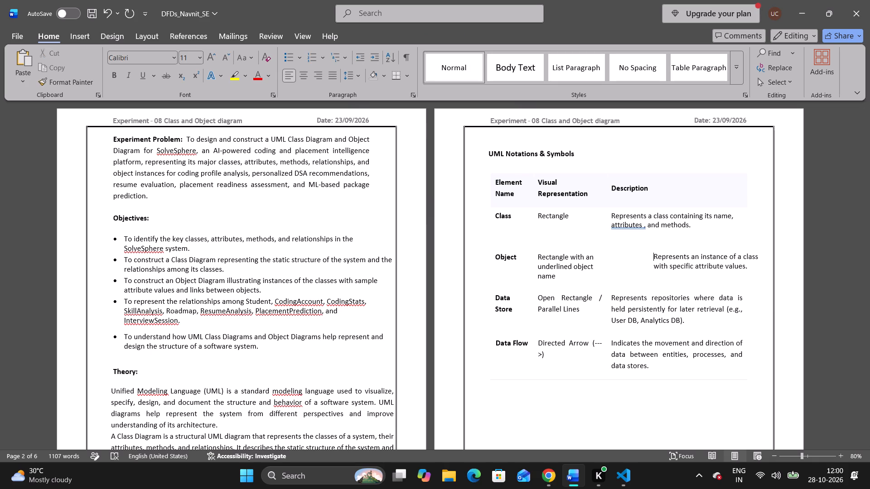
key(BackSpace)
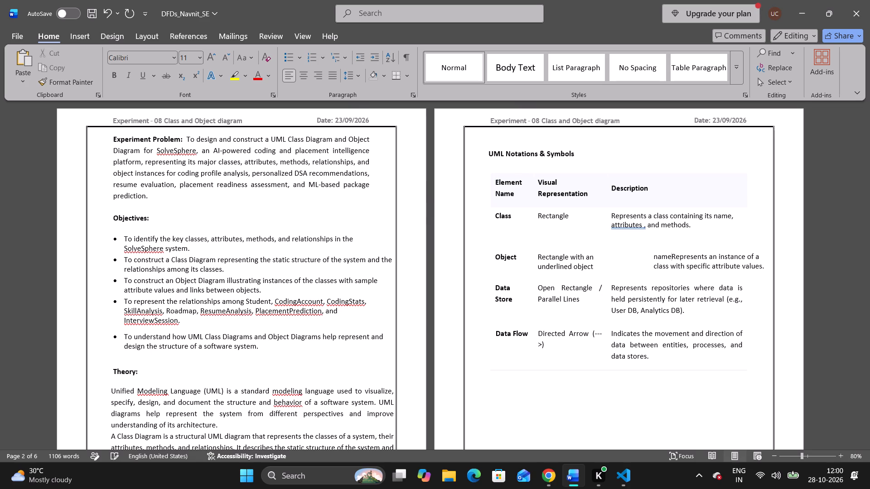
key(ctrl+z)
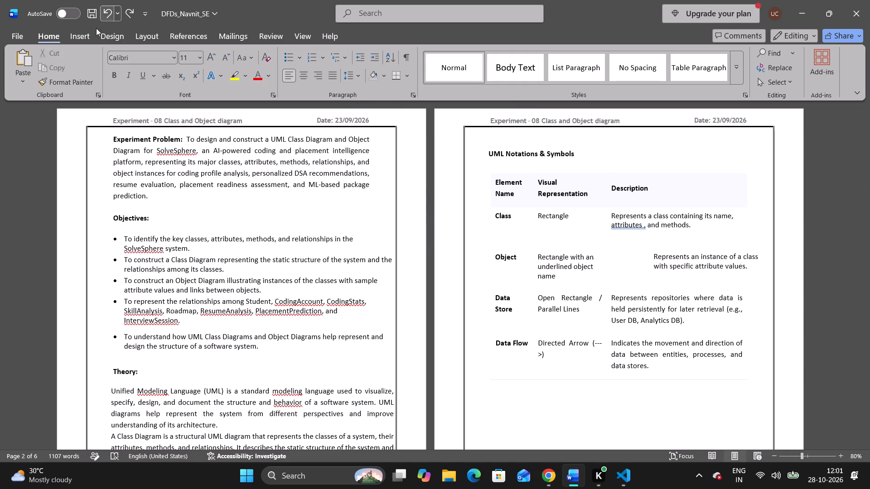
Insert a Simple Text Box and move it into the Object row at the start of the Description column.
click(79, 39)
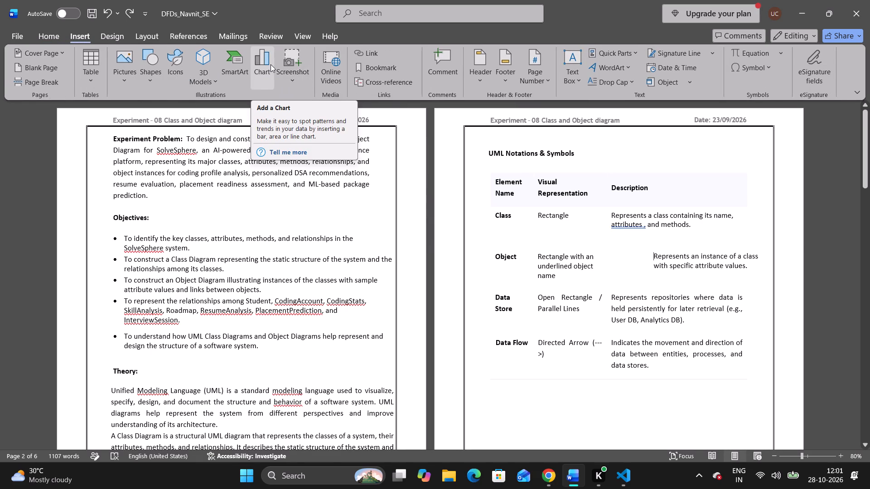
click(568, 56)
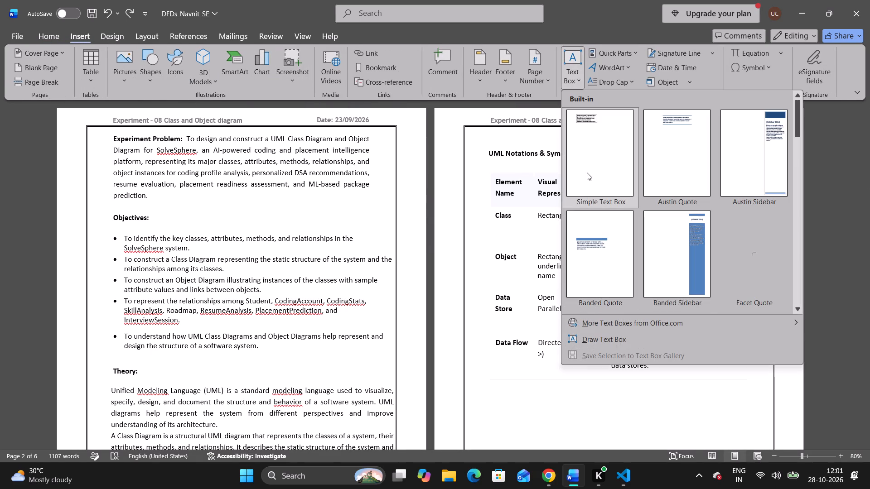
click(587, 173)
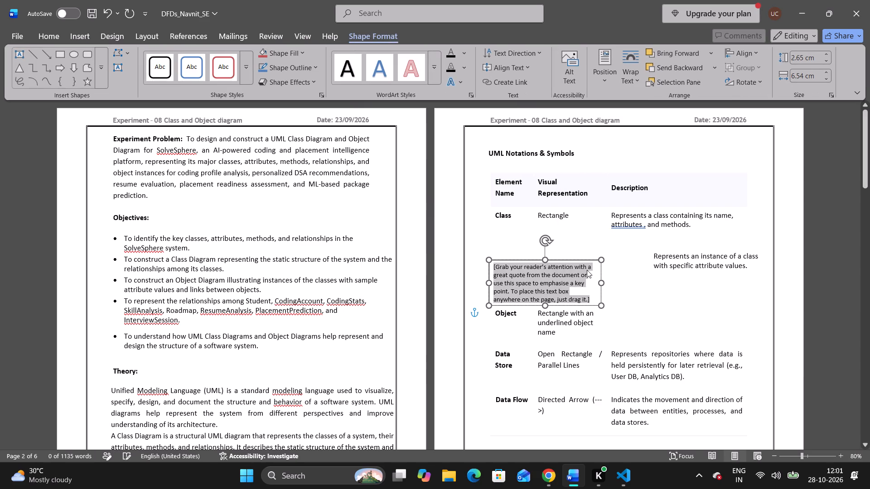
drag(548, 269, 556, 270)
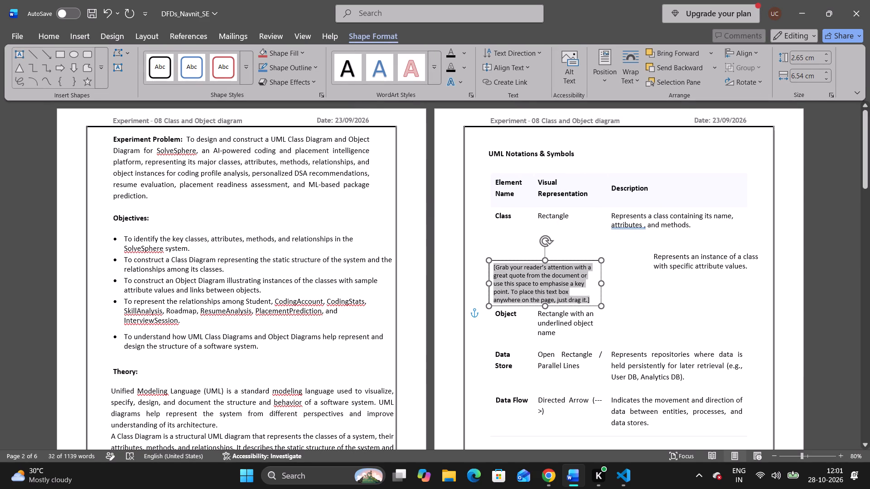
drag(570, 261, 656, 259)
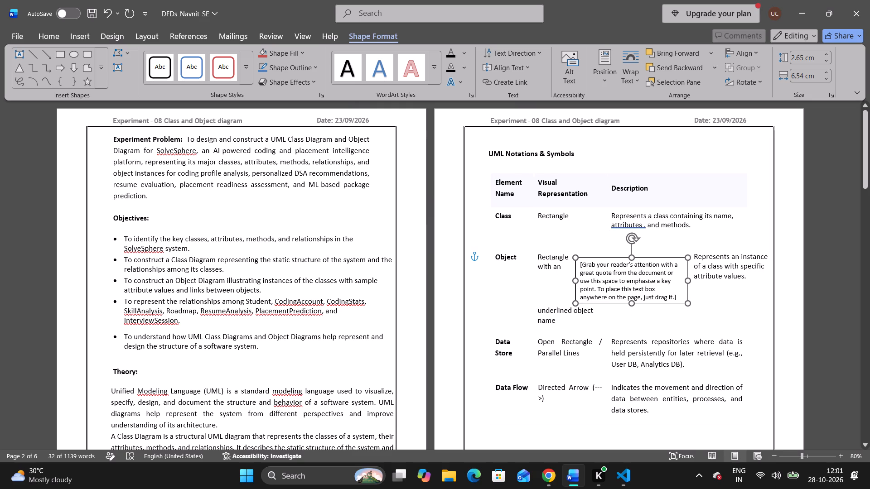
drag(656, 259, 676, 254)
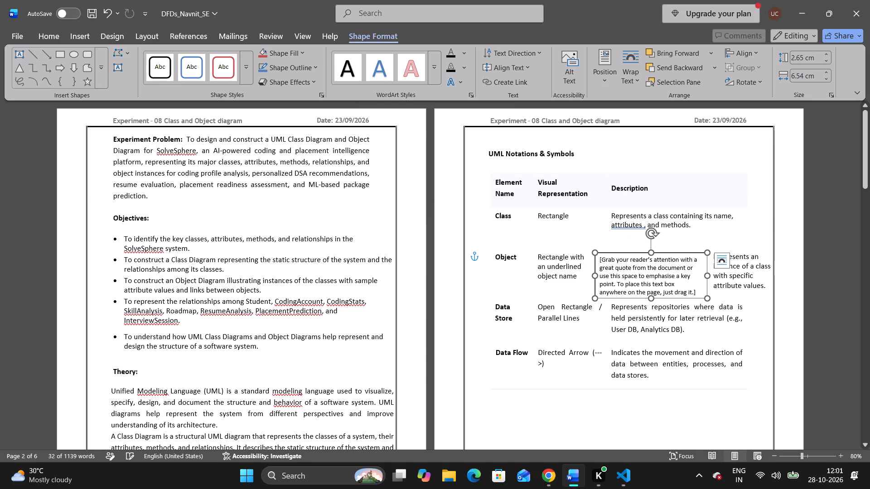
Clear the placeholder quote text from the new text box in the Object row.
click(692, 286)
key(BackSpace)
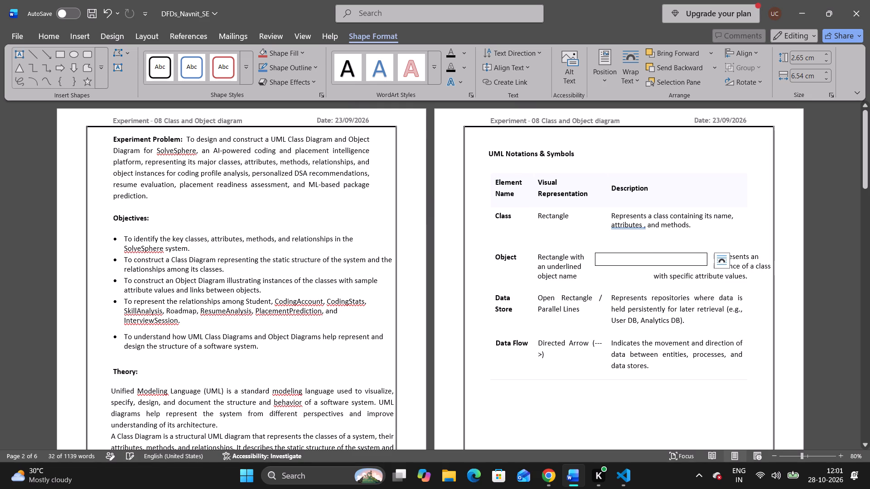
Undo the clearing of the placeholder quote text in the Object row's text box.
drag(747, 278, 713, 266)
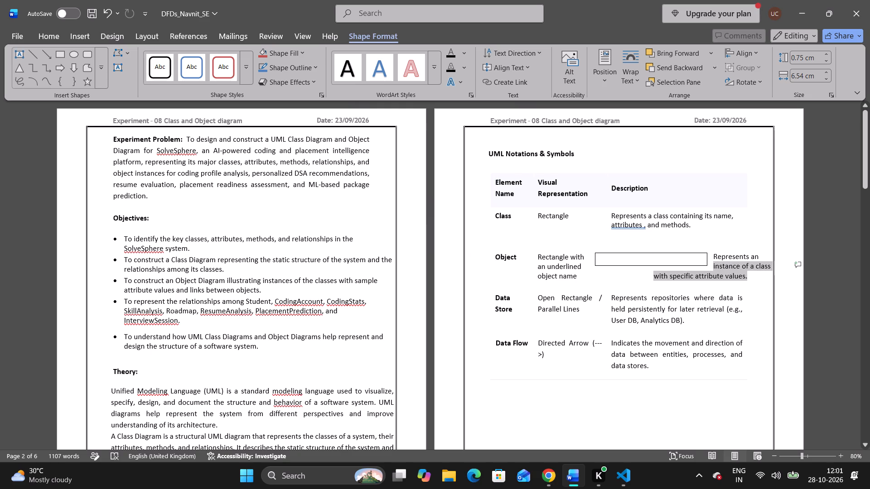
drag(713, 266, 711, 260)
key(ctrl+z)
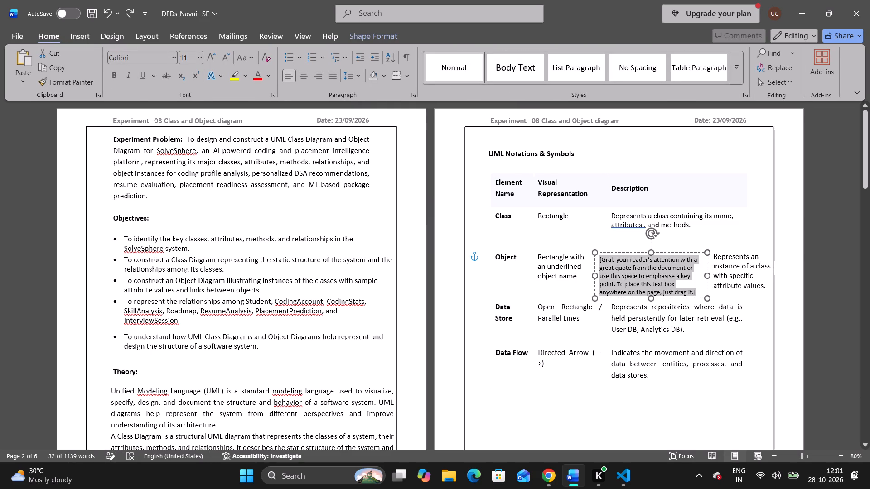
Cut the Object description, "Represents an instance of a class with specific attribute values.", and paste it over the text box's placeholder quote.
click(776, 296)
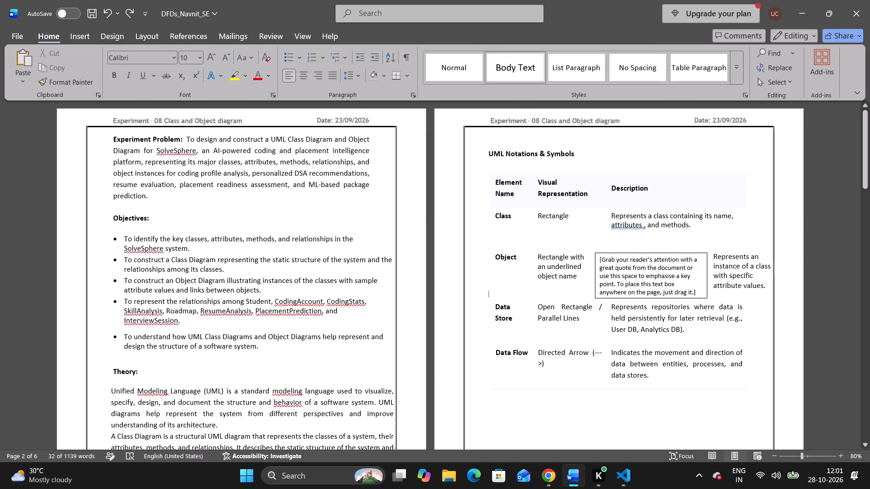
drag(766, 285, 709, 258)
key(ctrl+x)
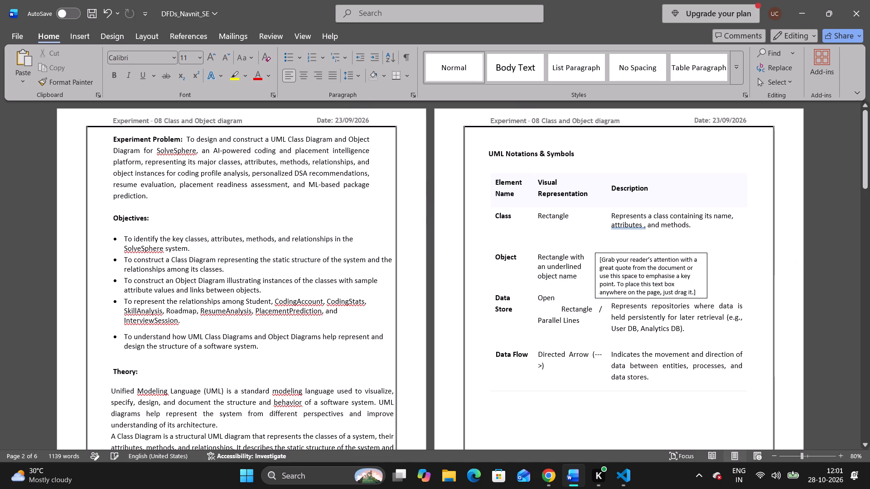
double_click(701, 280)
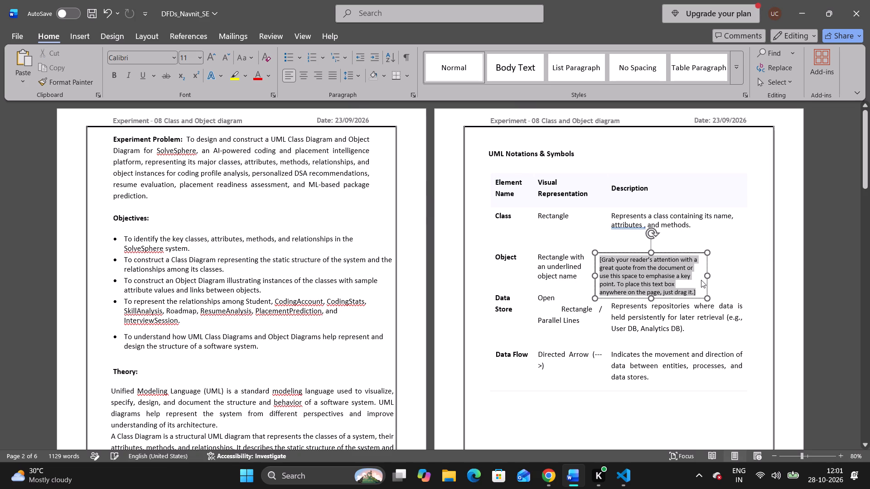
key(ctrl+v)
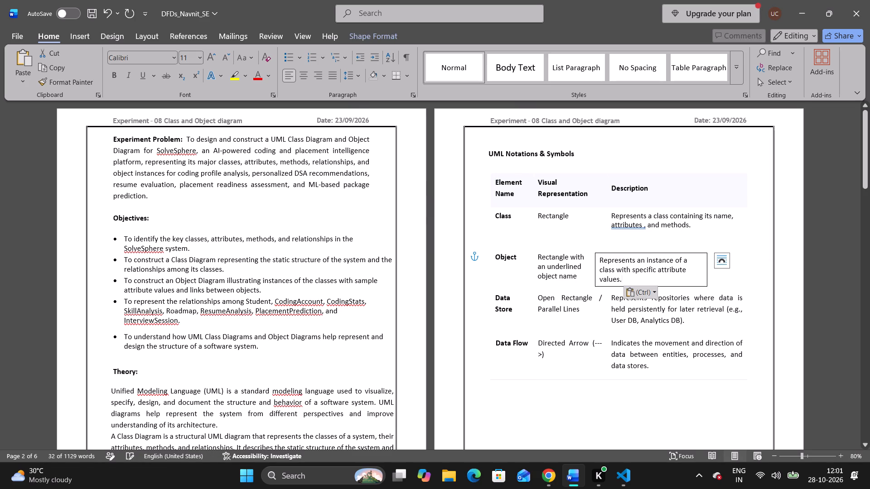
Move the text box within the Object row so its text lines up with the other Description column entries.
drag(680, 251, 705, 246)
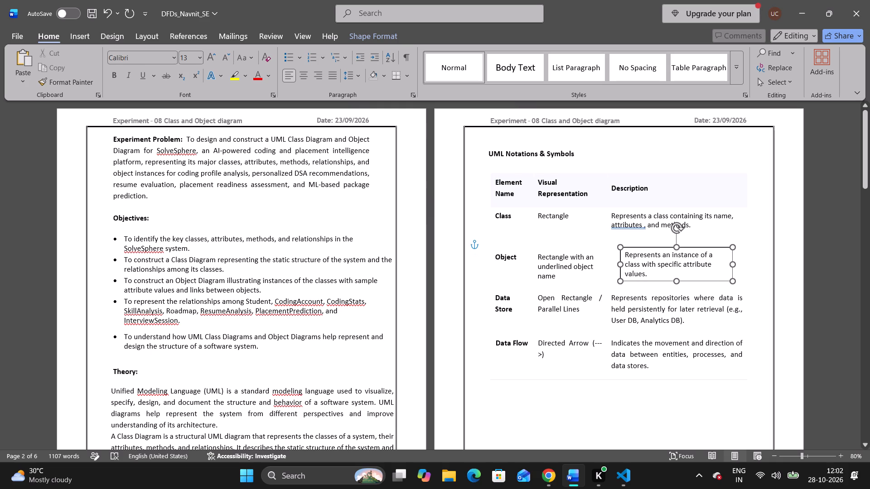
drag(705, 246, 690, 243)
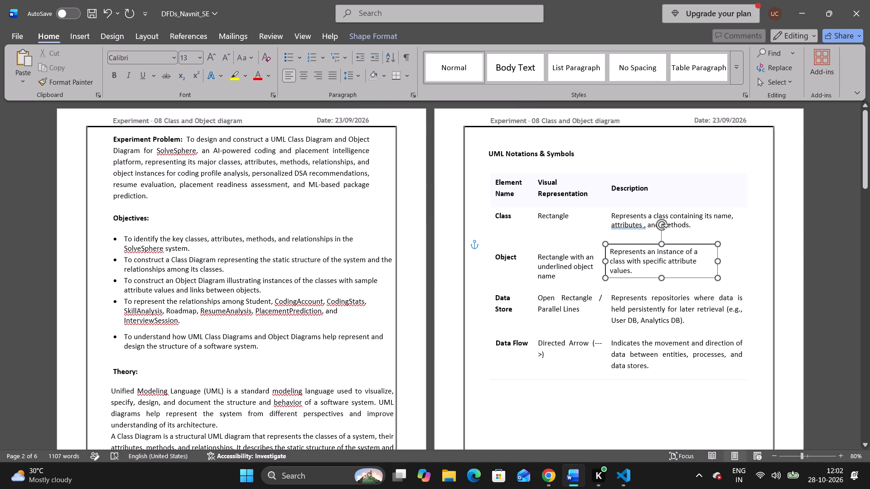
drag(690, 243, 694, 253)
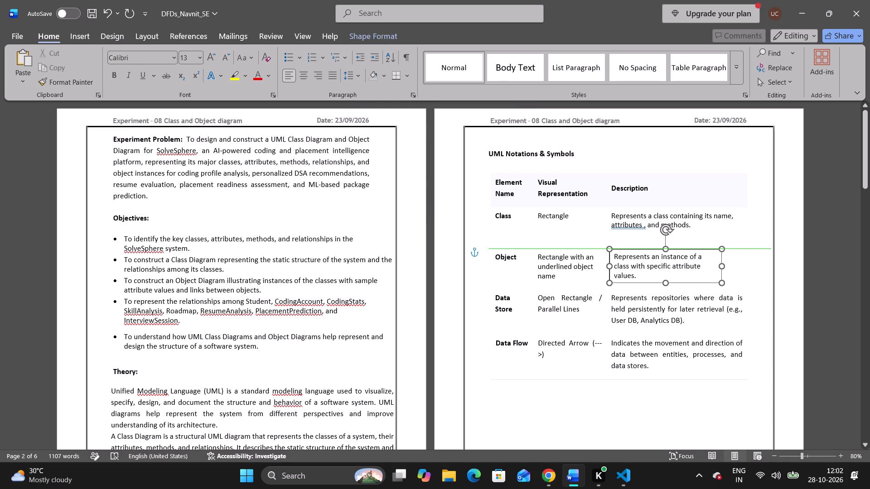
drag(694, 253, 692, 251)
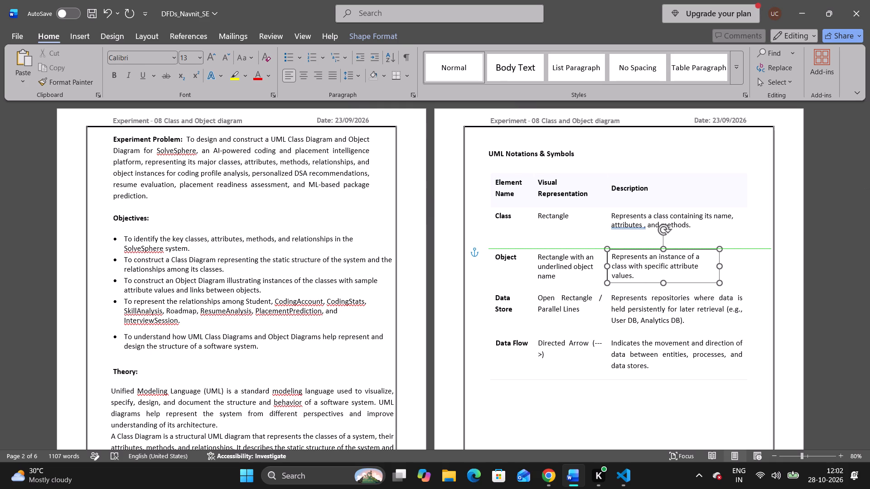
drag(692, 251, 689, 243)
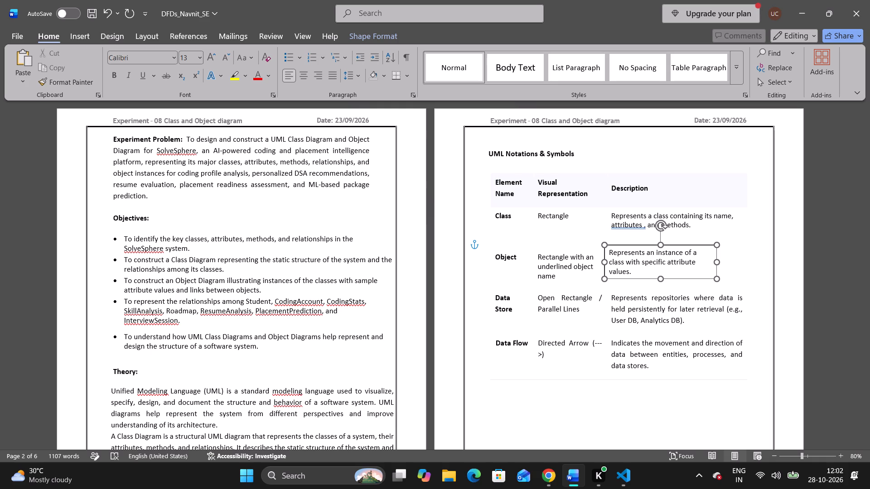
drag(689, 243, 689, 252)
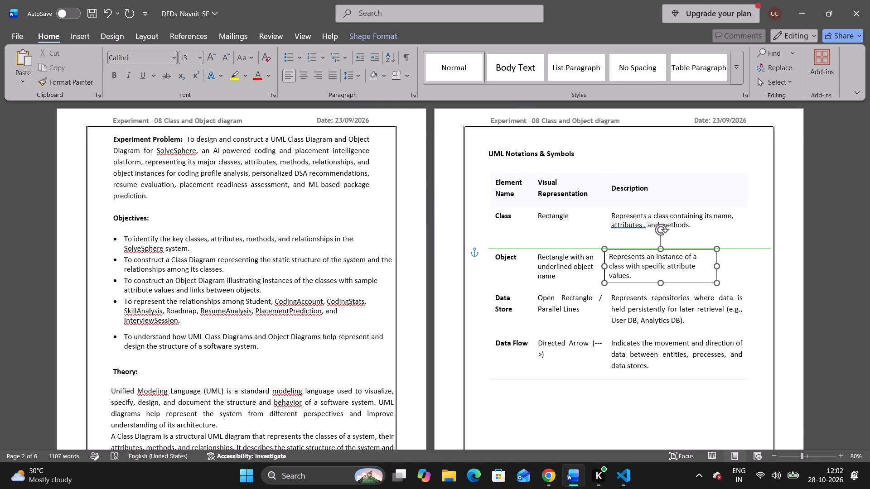
drag(689, 252, 690, 248)
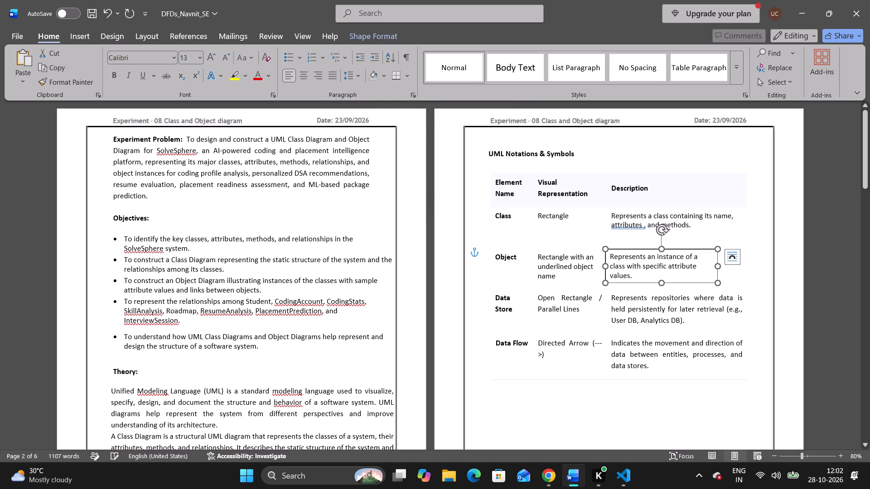
Widen the Object description text box to the table's outer edge so its text fits on two lines.
click(715, 270)
drag(717, 266, 741, 259)
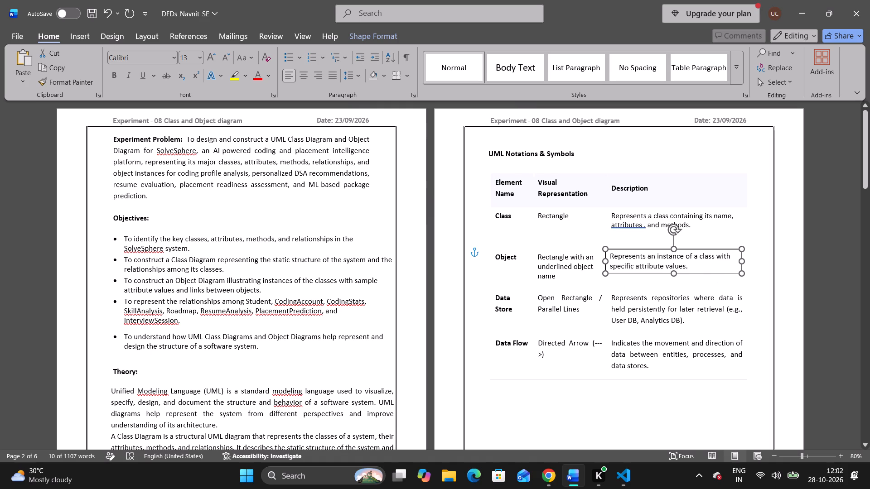
drag(741, 259, 748, 256)
click(747, 224)
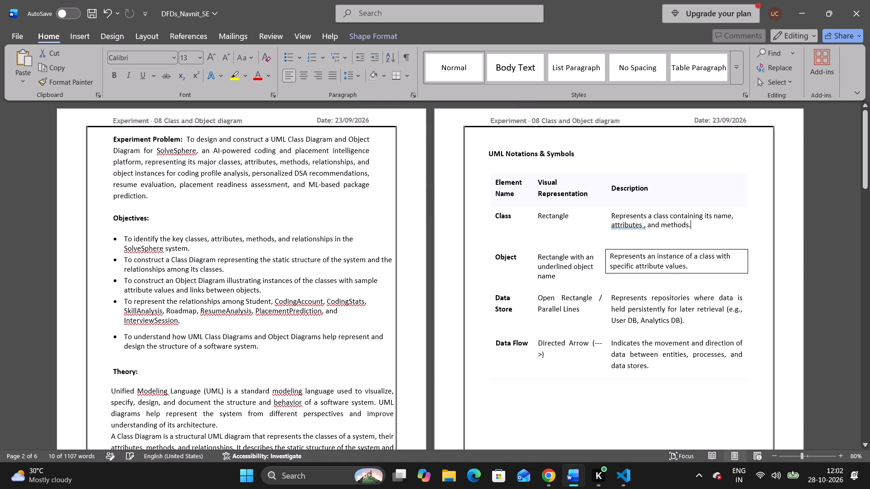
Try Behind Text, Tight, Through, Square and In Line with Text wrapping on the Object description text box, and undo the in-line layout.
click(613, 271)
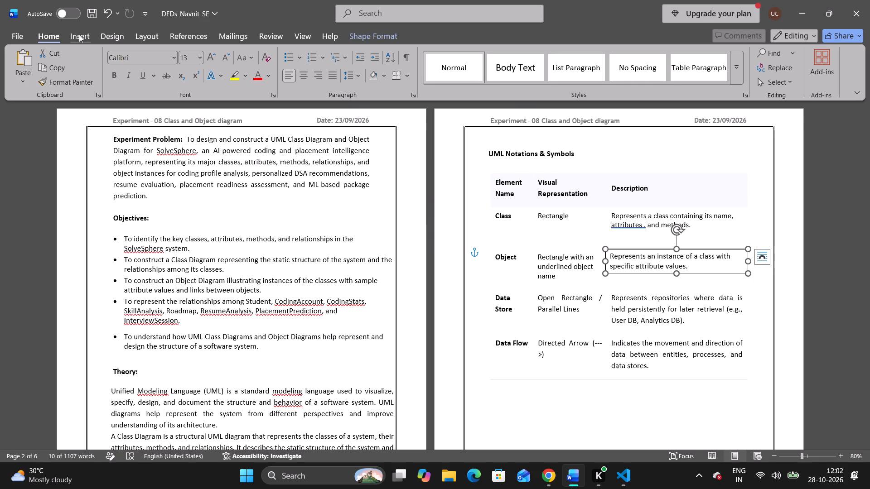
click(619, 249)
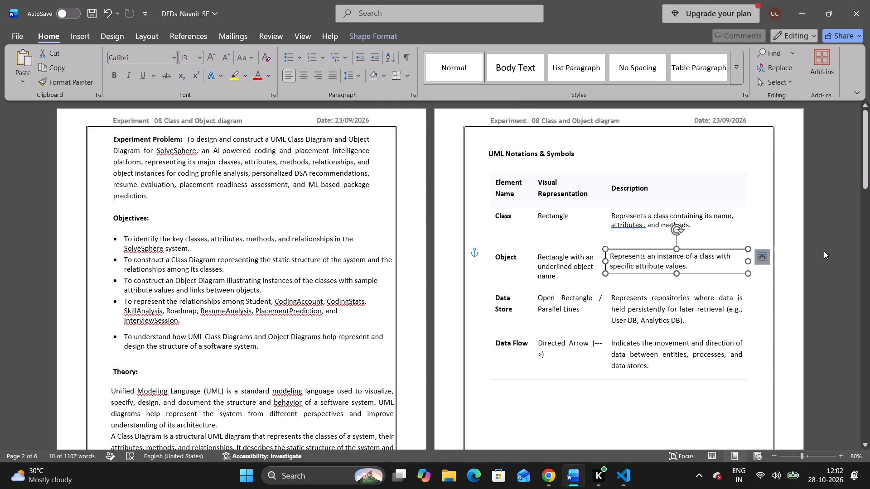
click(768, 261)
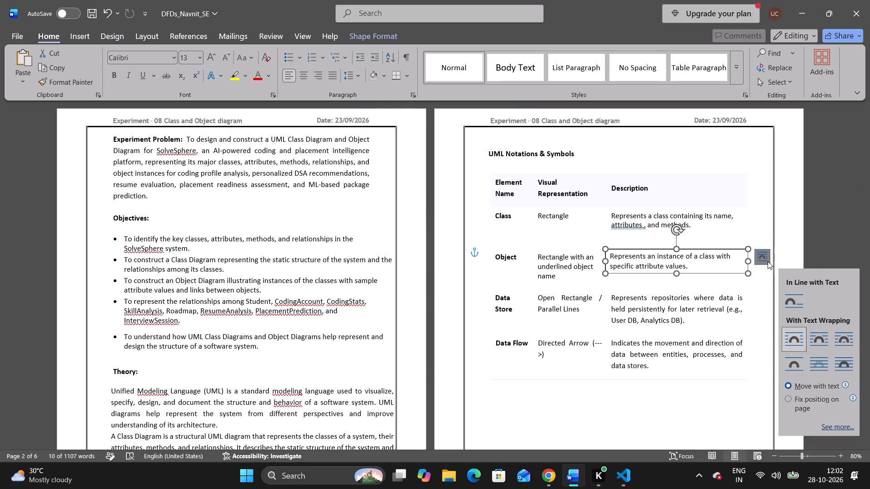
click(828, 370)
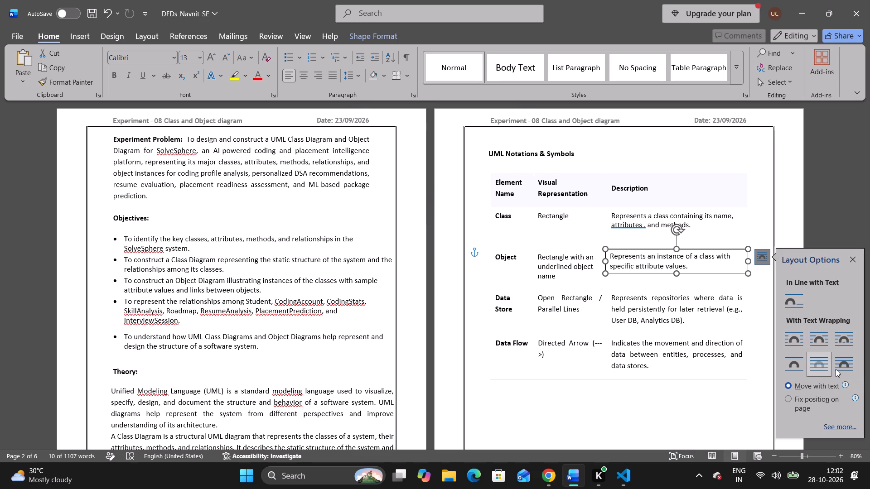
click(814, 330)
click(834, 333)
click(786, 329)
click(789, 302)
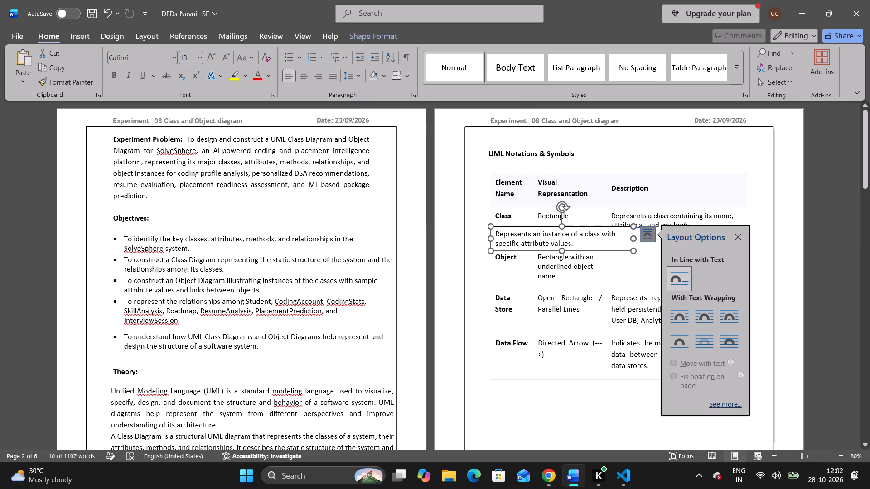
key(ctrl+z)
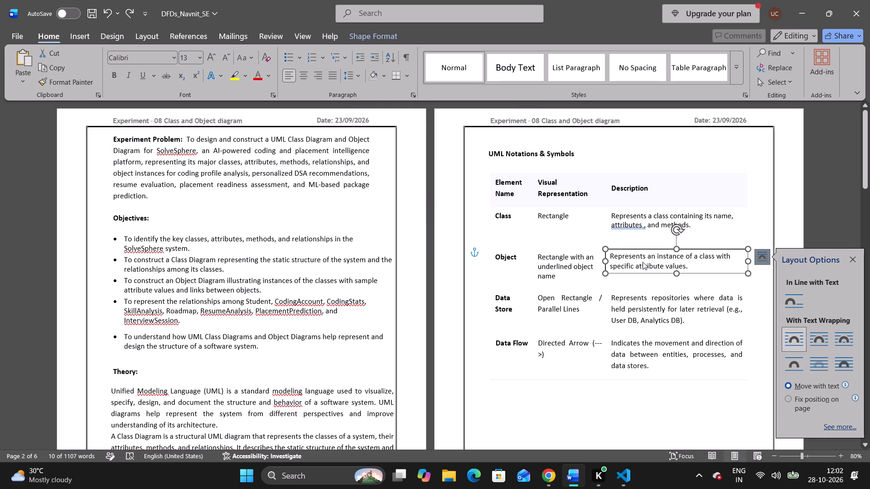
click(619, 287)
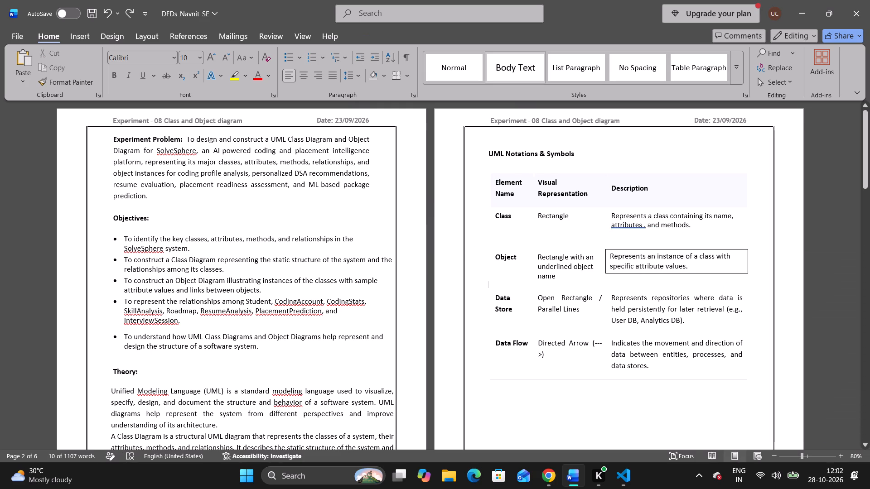
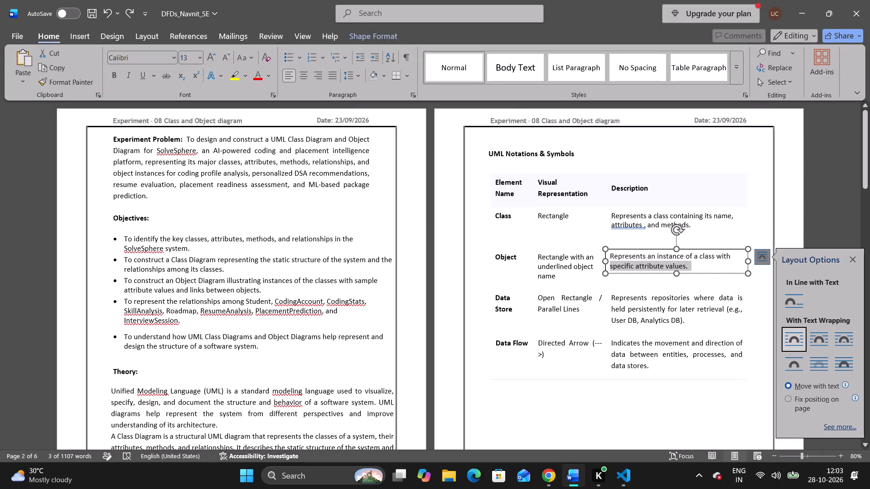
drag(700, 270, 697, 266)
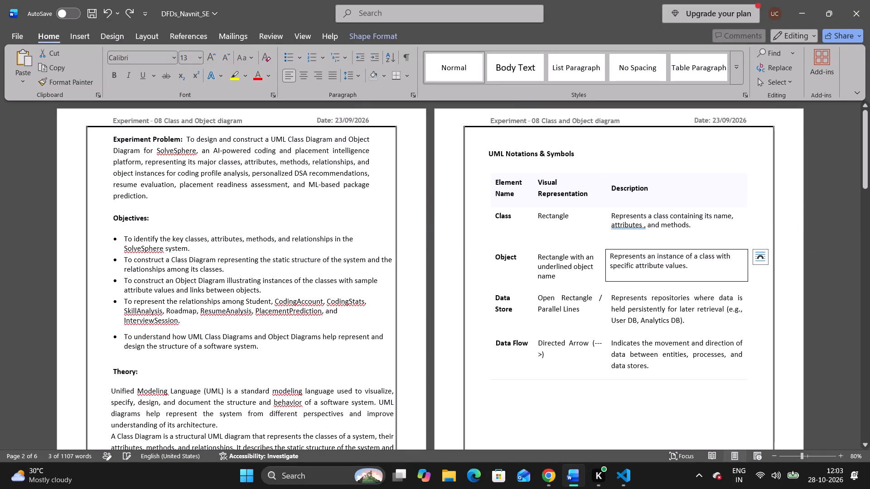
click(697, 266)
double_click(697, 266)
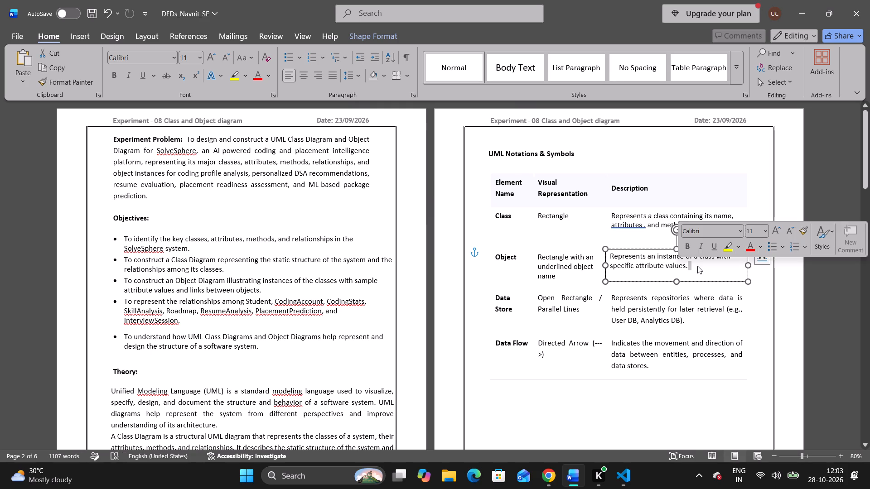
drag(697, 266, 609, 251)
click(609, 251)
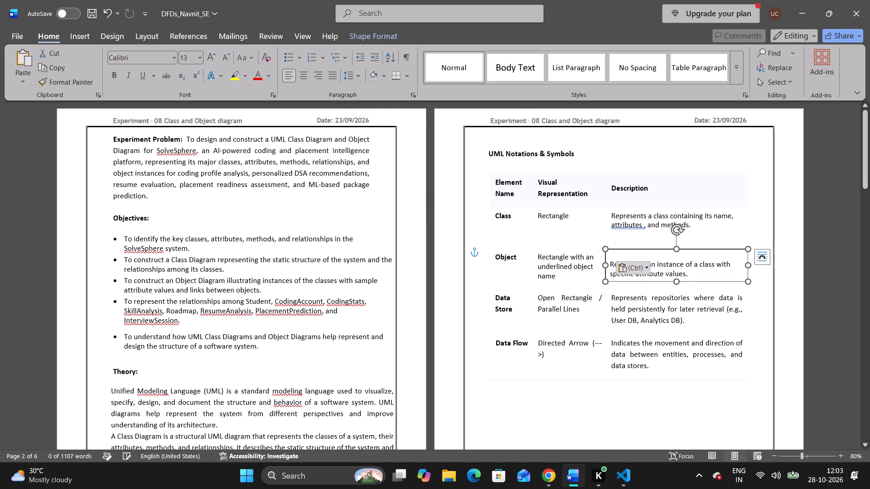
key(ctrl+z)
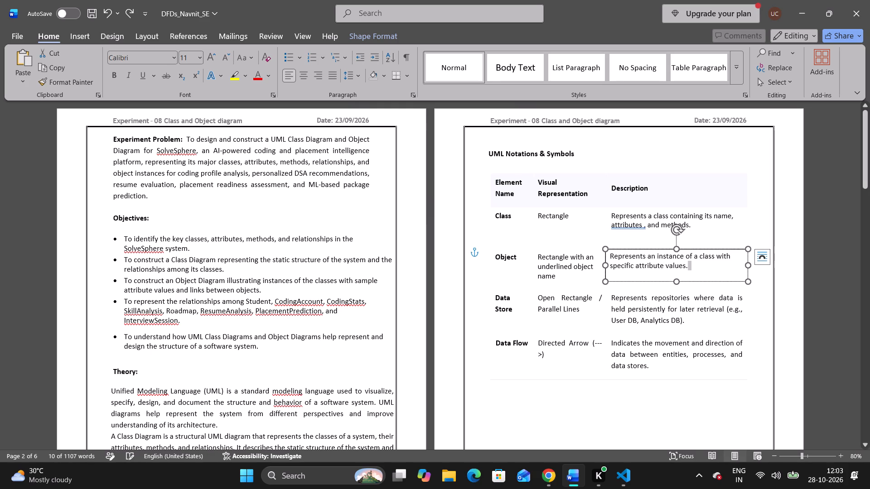
Replace the Object row's text box with its copied text, "Represents an instance of a class with specific attribute values.", pasted directly into the row.
click(711, 271)
drag(711, 271, 630, 269)
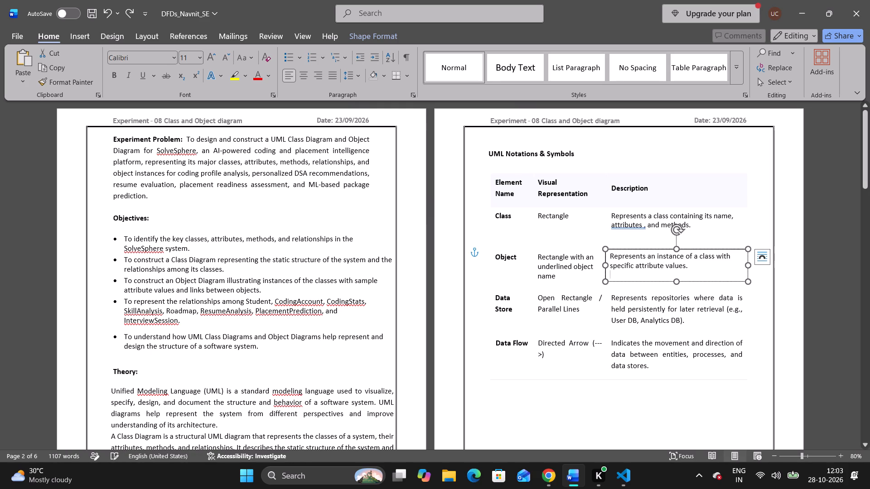
drag(630, 269, 585, 257)
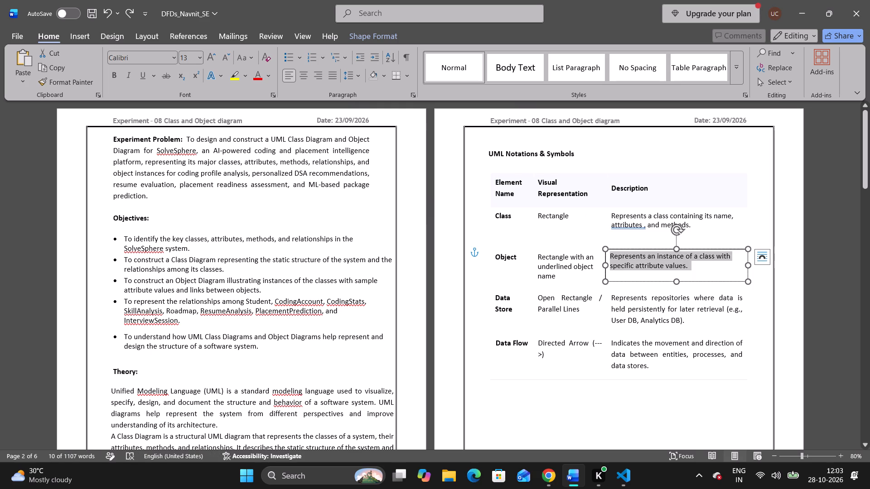
key(ctrl+c)
click(636, 281)
key(BackSpace)
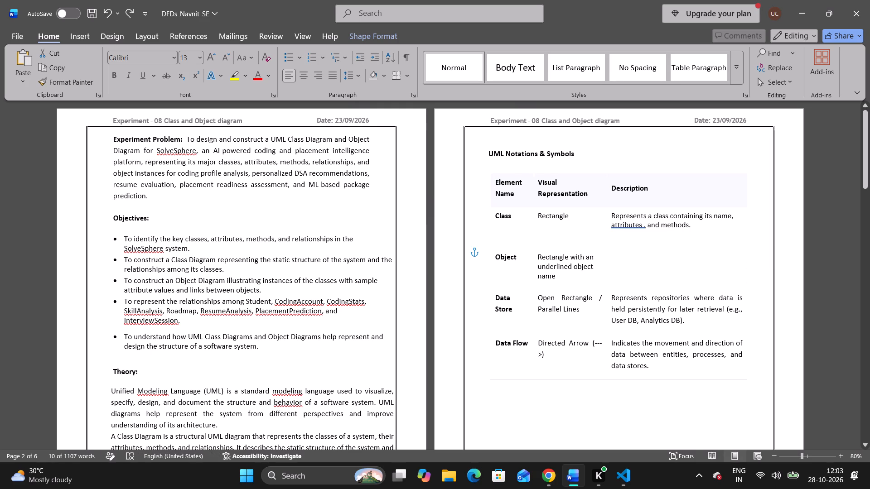
click(617, 258)
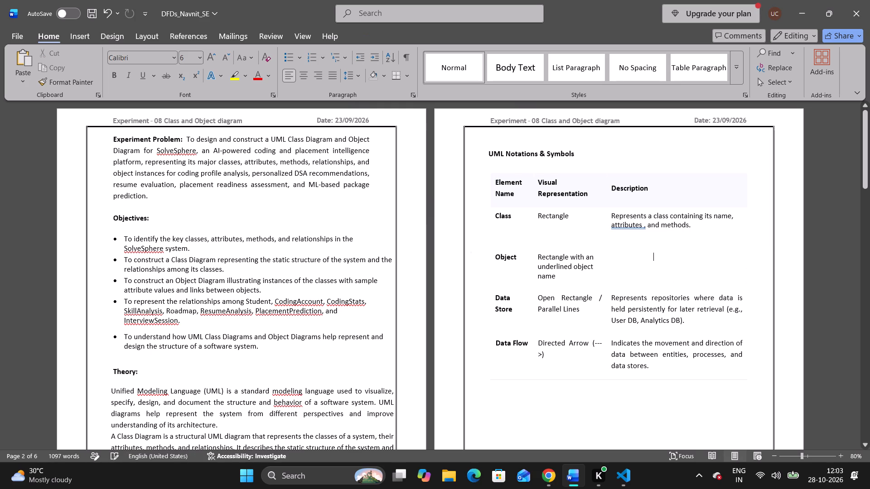
key(ctrl+v)
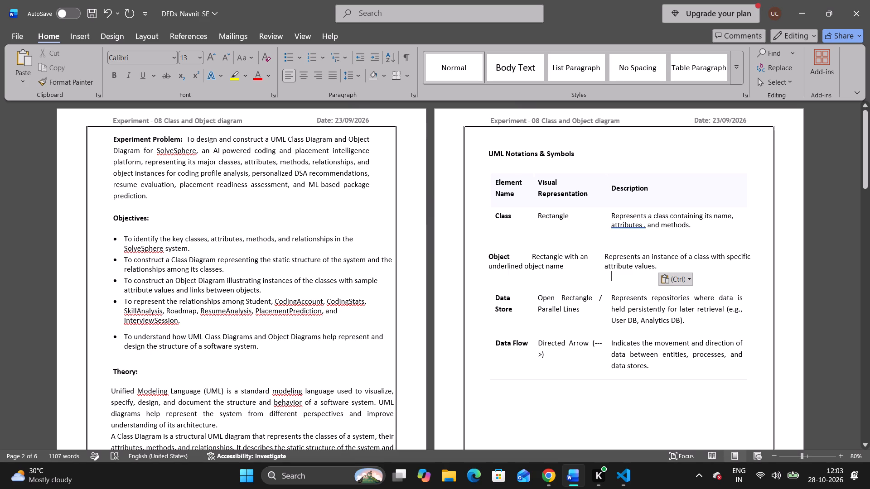
Use tab spacing to align the Object row's "Rectangle with an underlined object name" lines as one block near the Visual Representation column.
click(552, 266)
click(487, 268)
key(Tab)
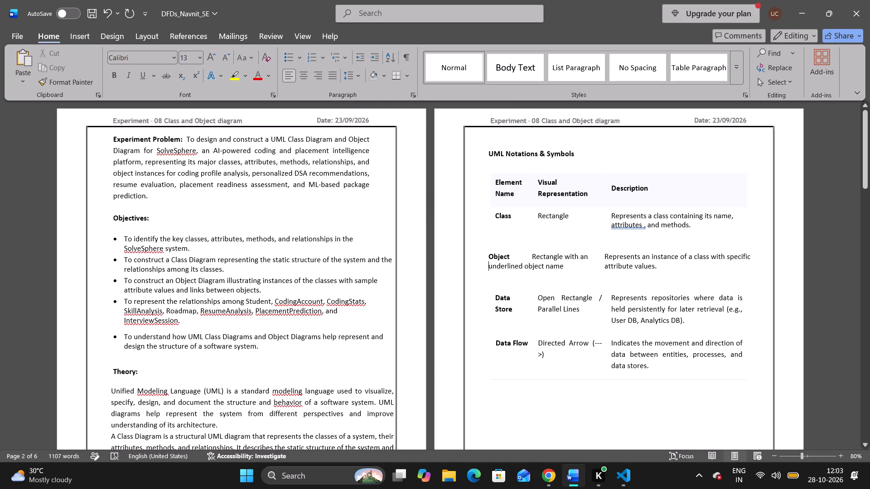
key(Tab)
key(Tab)
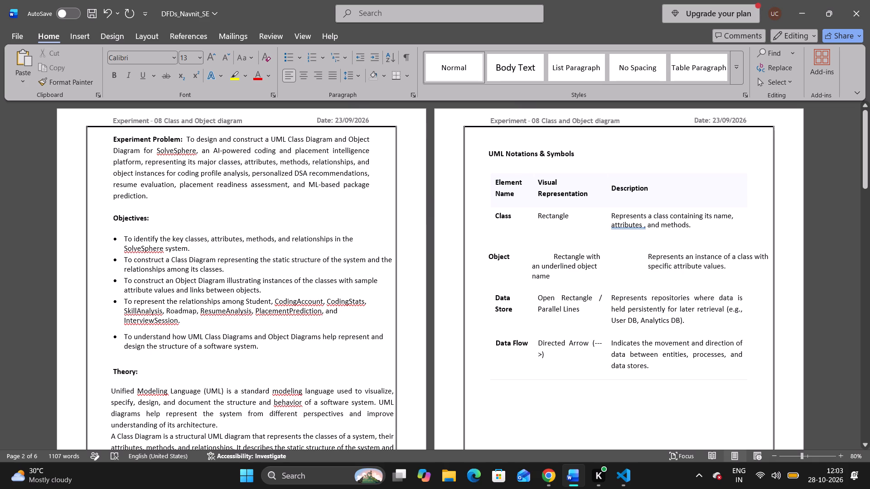
click(552, 255)
key(BackSpace)
key(BackSpace)
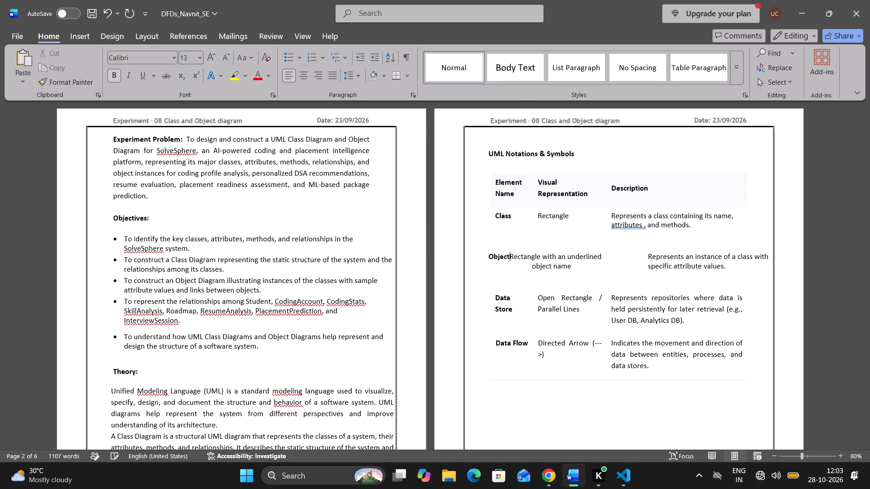
key(ctrl+z)
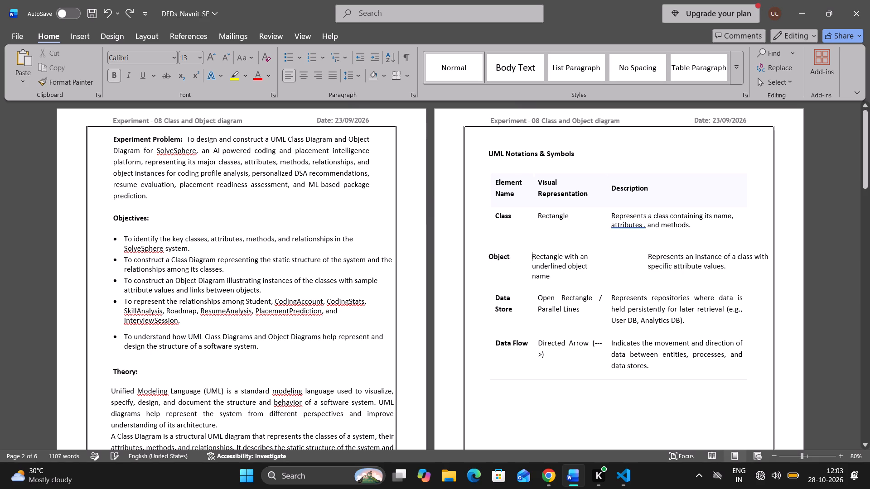
click(648, 255)
click(731, 273)
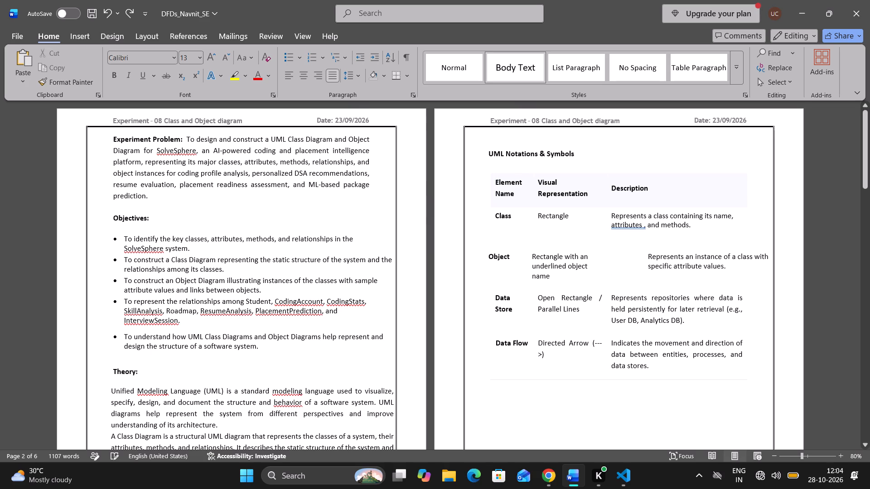
Indent the "Object" label to line up with the other Element Name entries.
scroll(731, 273, down, 2)
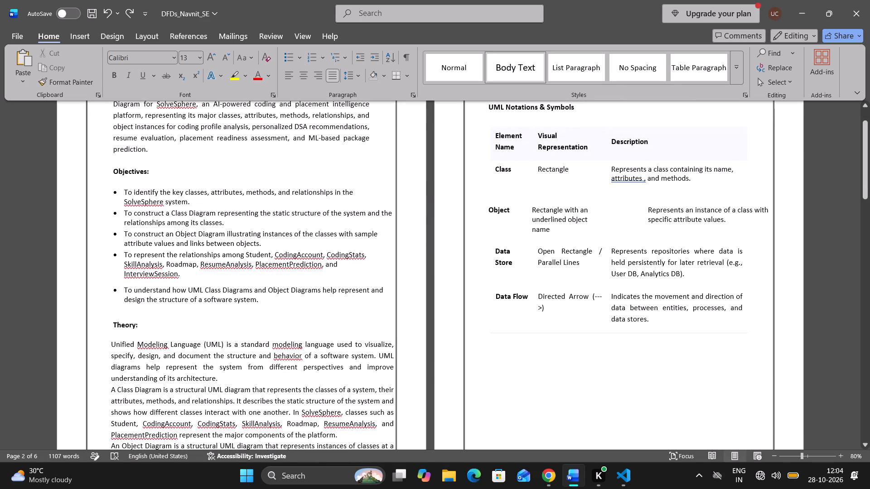
click(490, 211)
key(Tab)
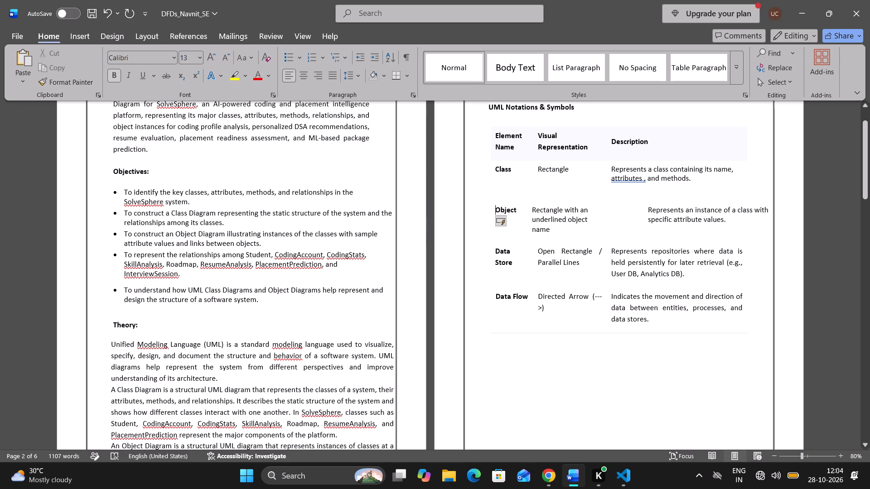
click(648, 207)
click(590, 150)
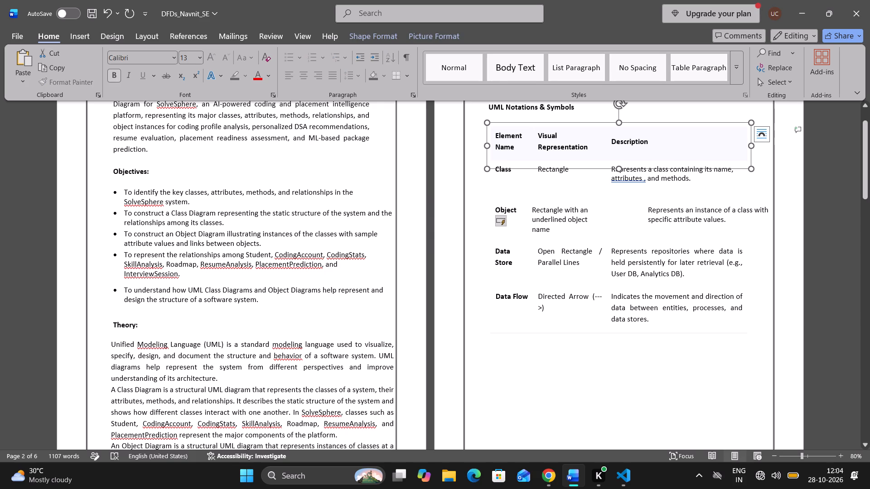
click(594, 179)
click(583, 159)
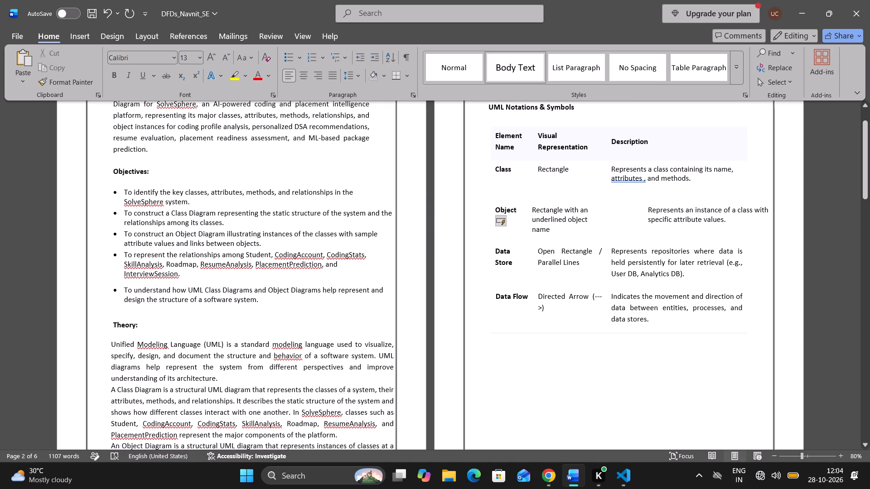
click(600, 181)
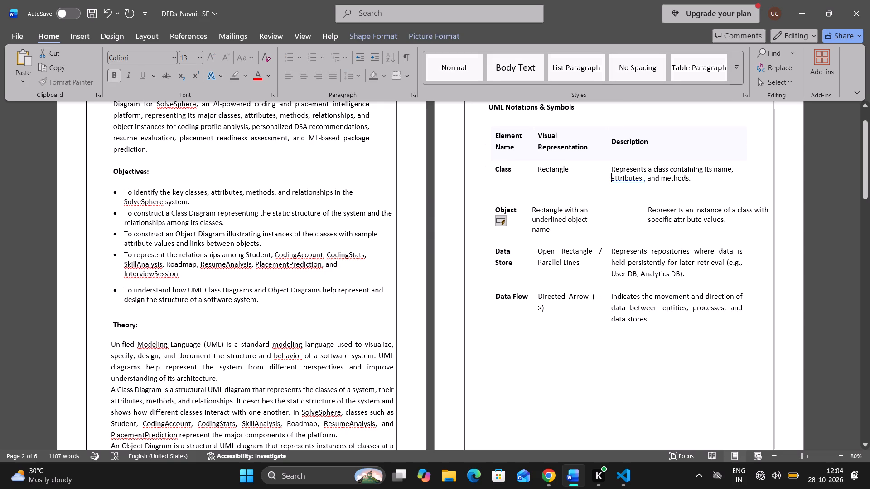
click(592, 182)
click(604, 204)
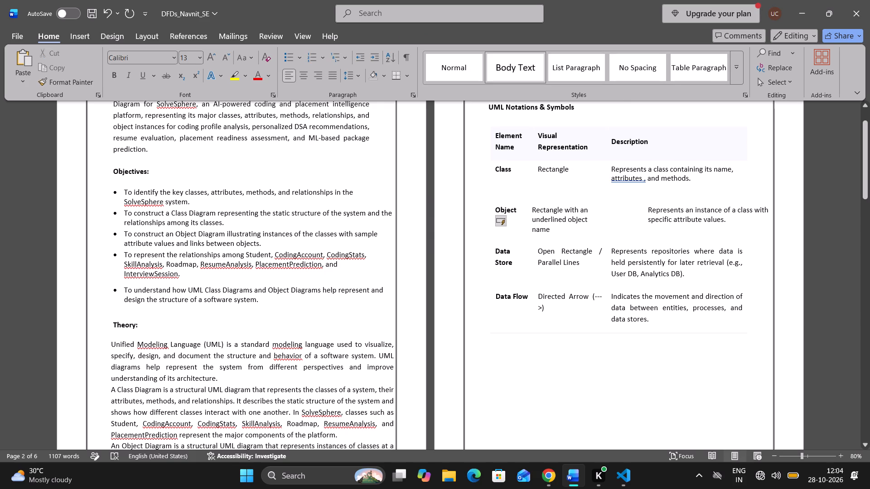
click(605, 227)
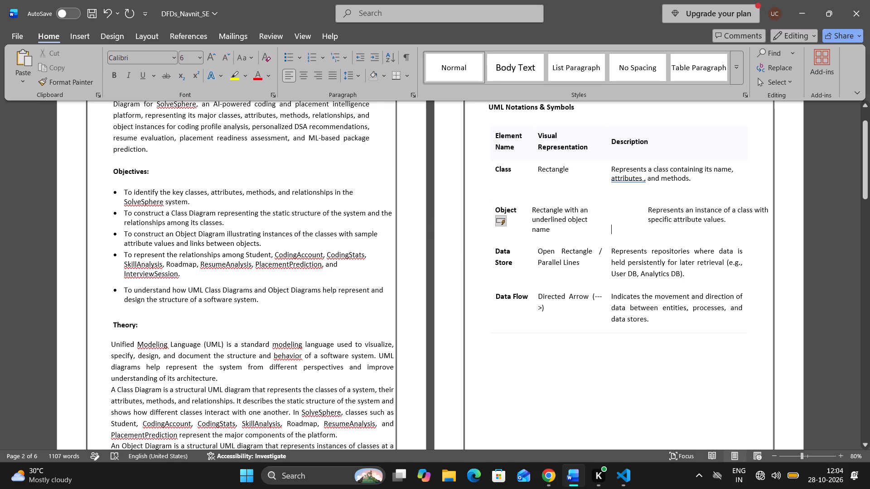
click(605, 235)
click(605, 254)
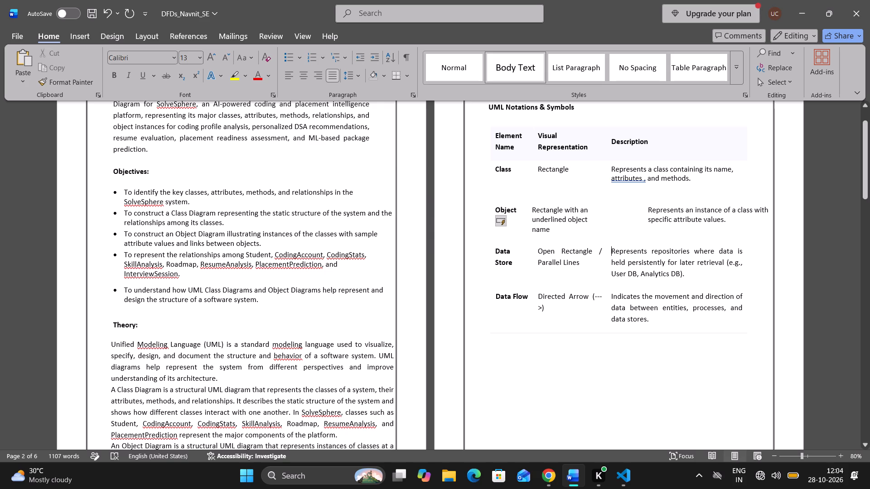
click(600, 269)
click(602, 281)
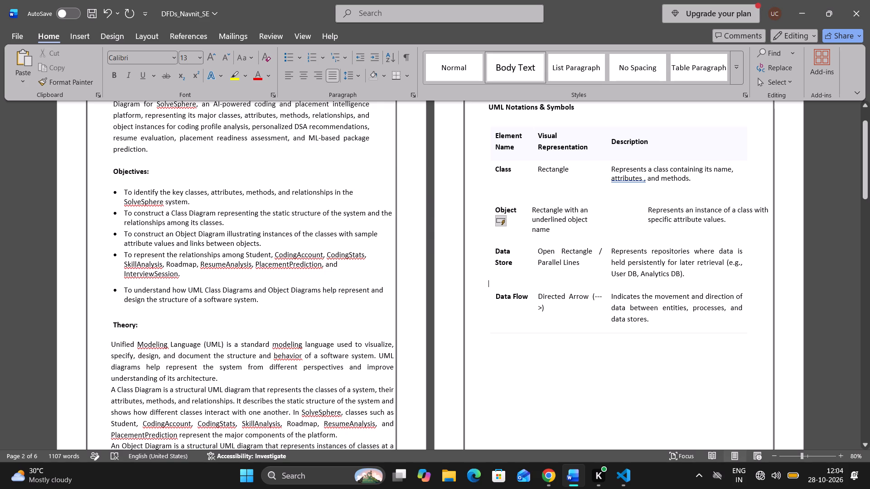
Delete the thin divider graphic between the Data Store and Data Flow rows.
click(607, 288)
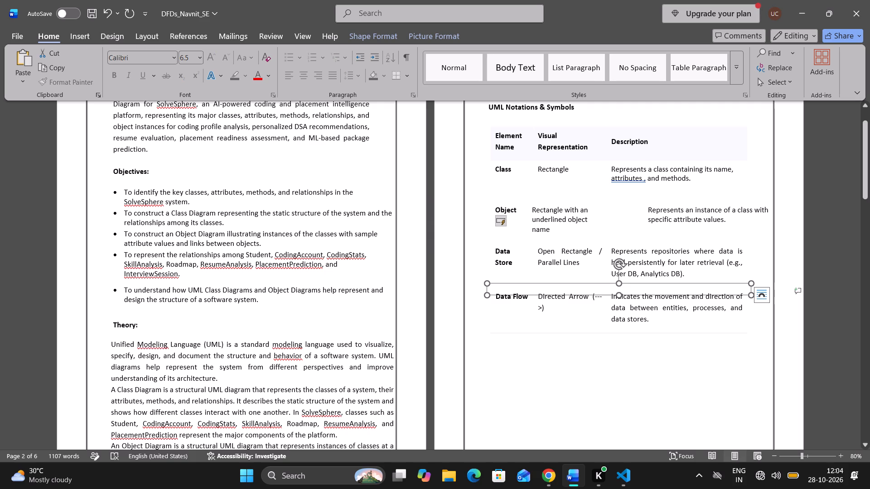
key(BackSpace)
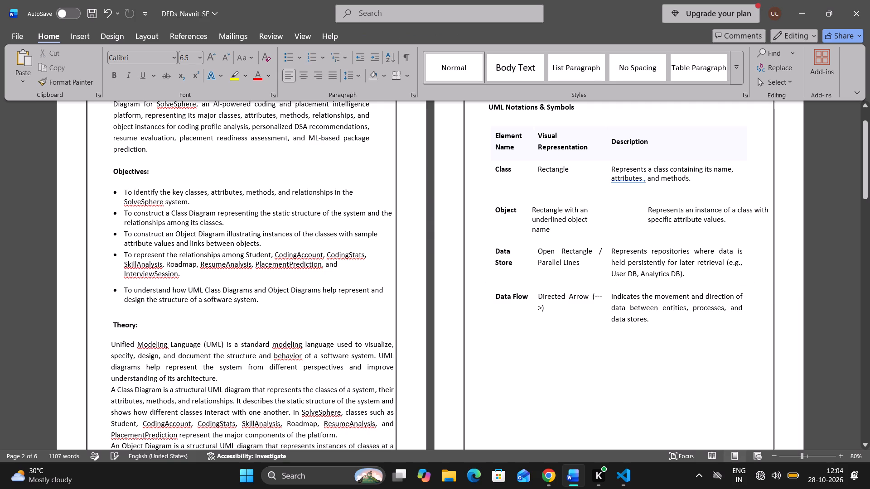
click(592, 331)
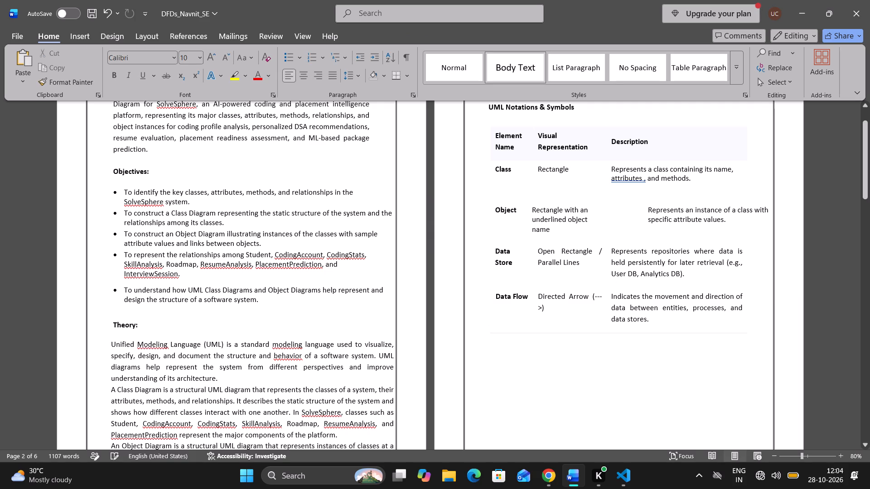
Insert a table of 3 columns and 6 rows in the blank line between the Class and Object rows.
click(633, 194)
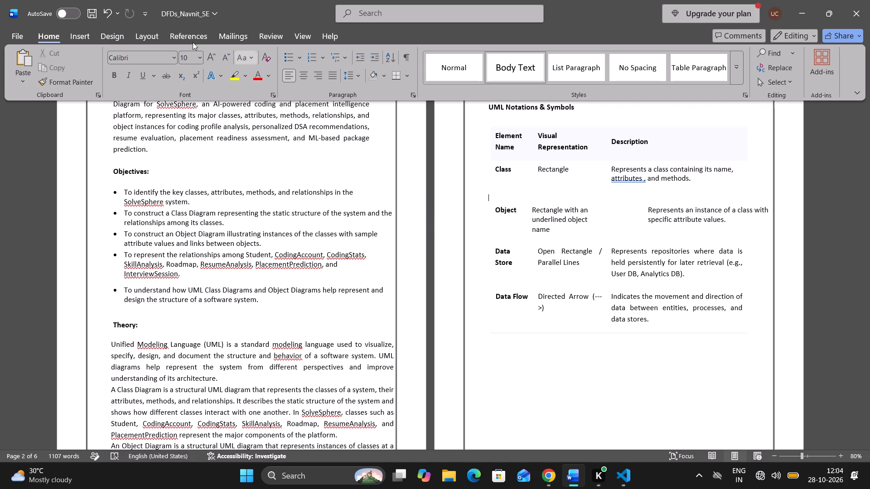
click(82, 38)
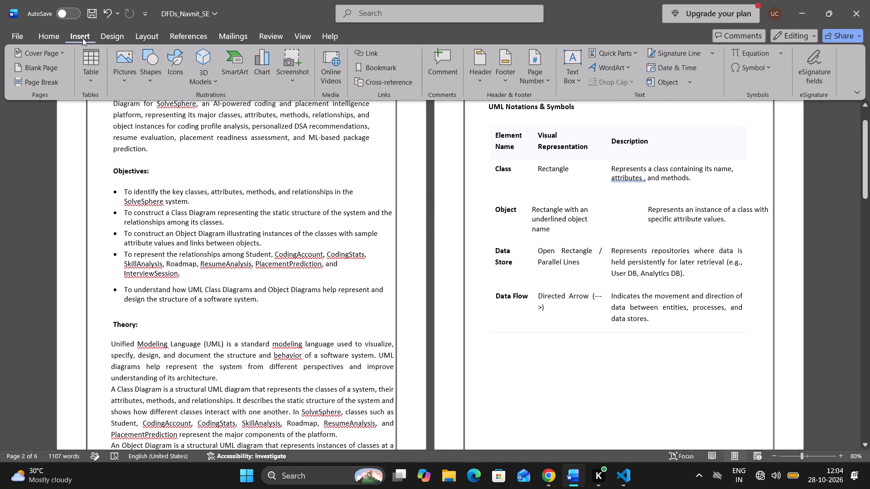
click(92, 78)
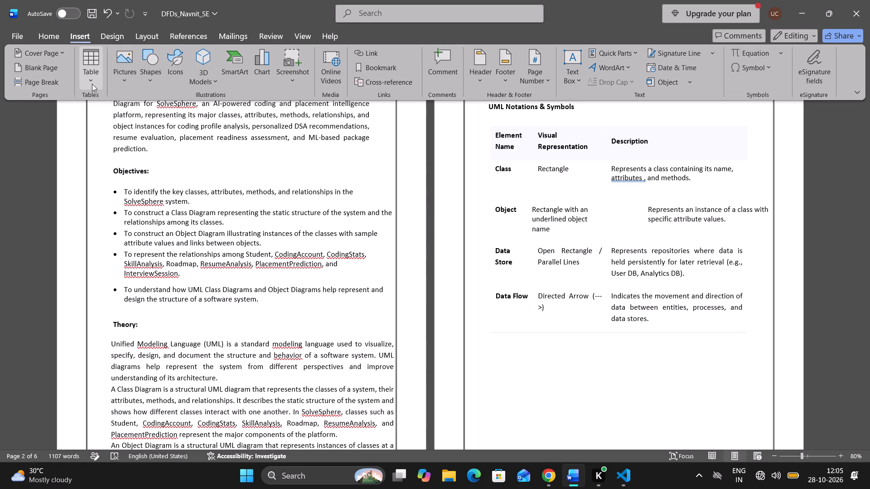
click(92, 84)
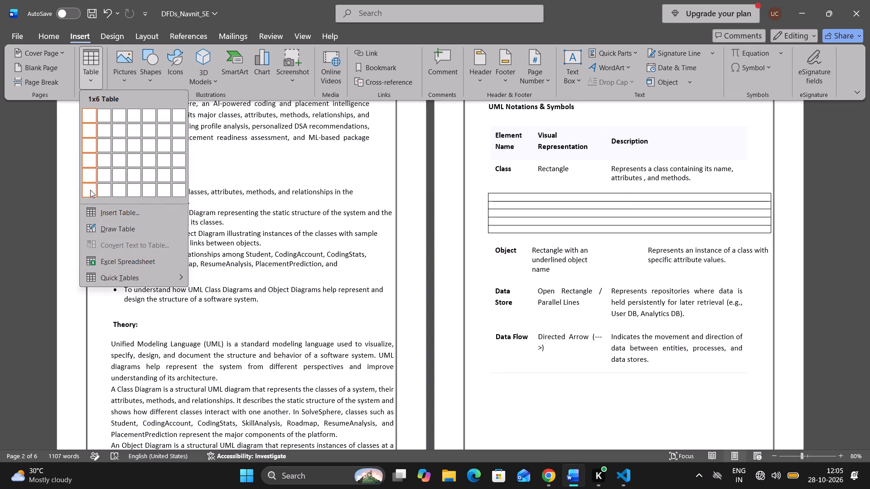
click(120, 187)
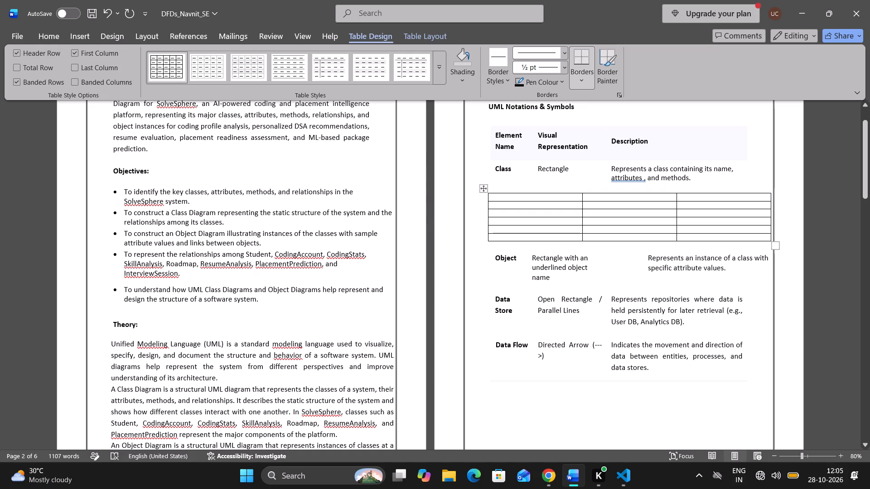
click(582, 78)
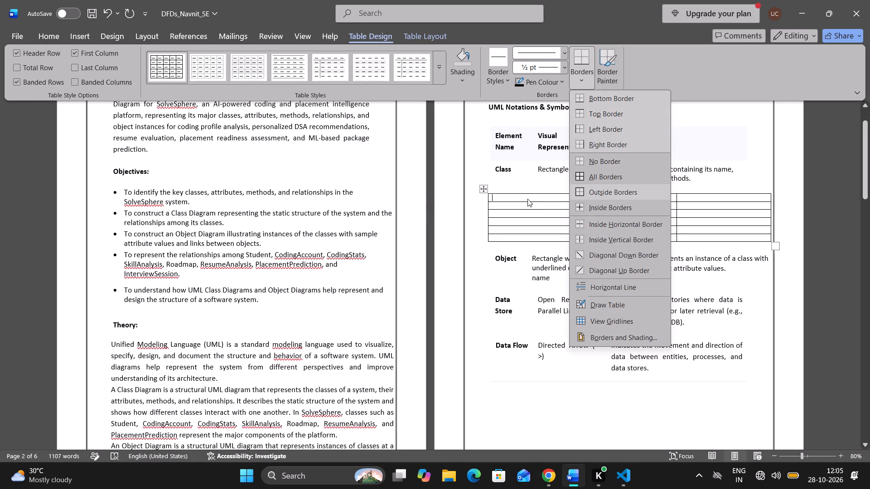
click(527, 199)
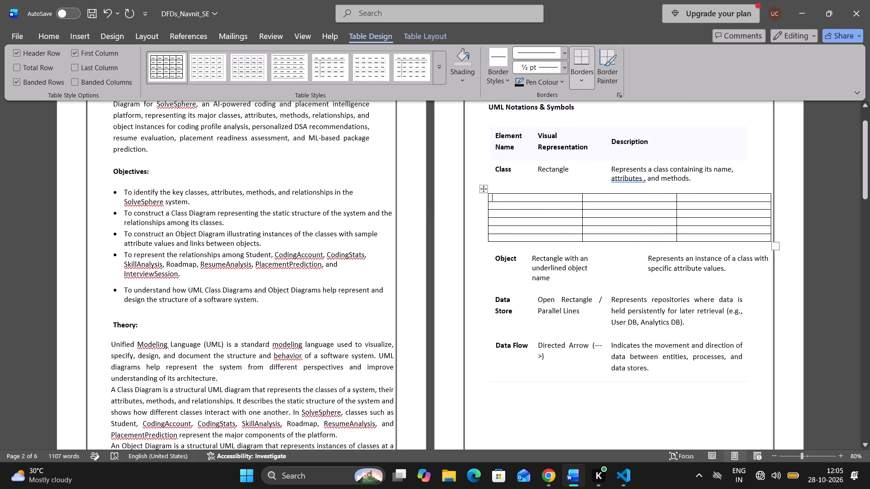
Move the empty table up close beneath the Class row and resize it to the shaded header's width with taller rows.
scroll(554, 221, down, 1)
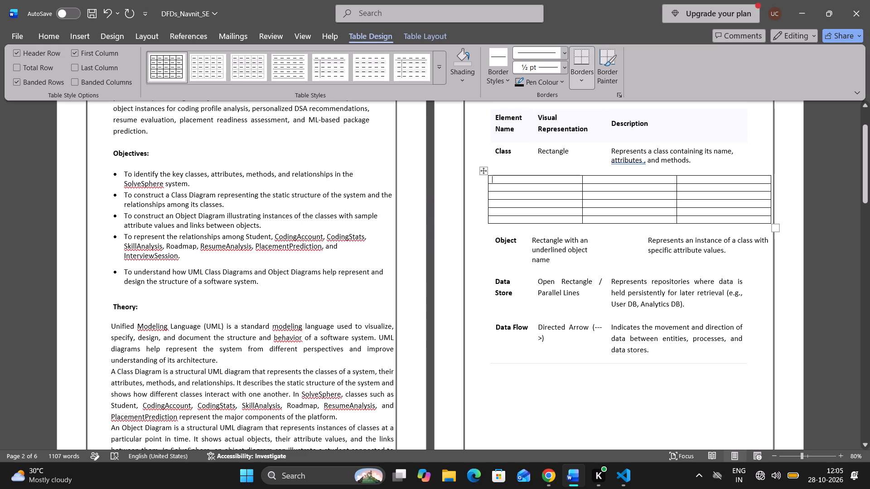
click(578, 221)
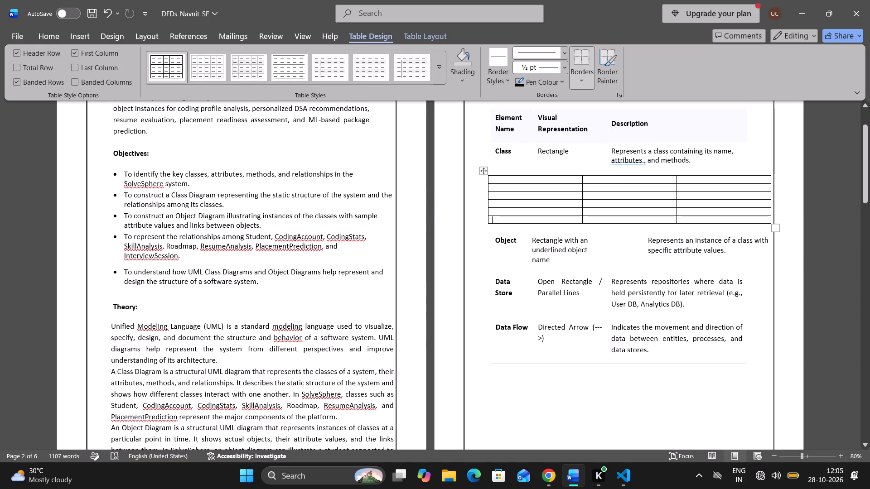
drag(484, 171, 483, 165)
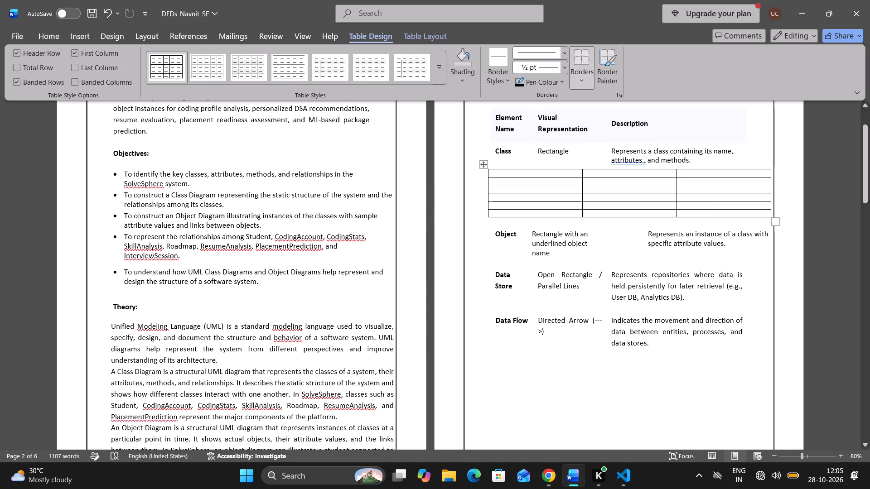
drag(774, 224, 764, 325)
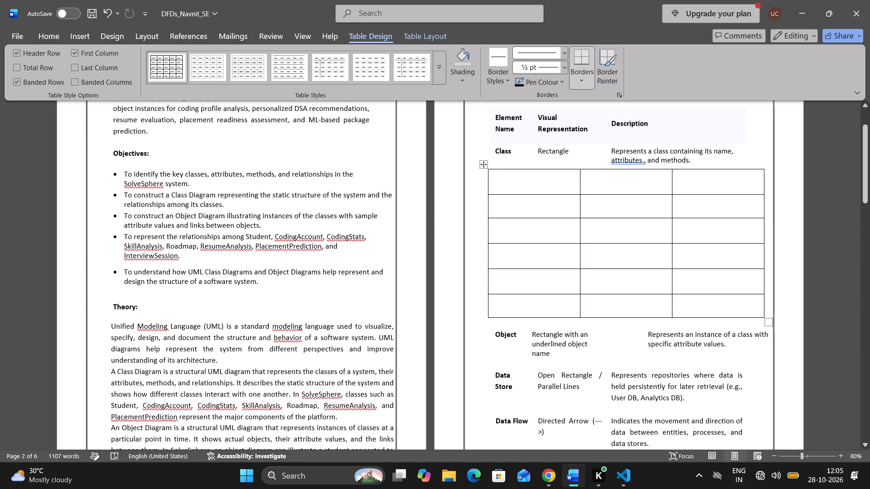
drag(768, 320, 747, 341)
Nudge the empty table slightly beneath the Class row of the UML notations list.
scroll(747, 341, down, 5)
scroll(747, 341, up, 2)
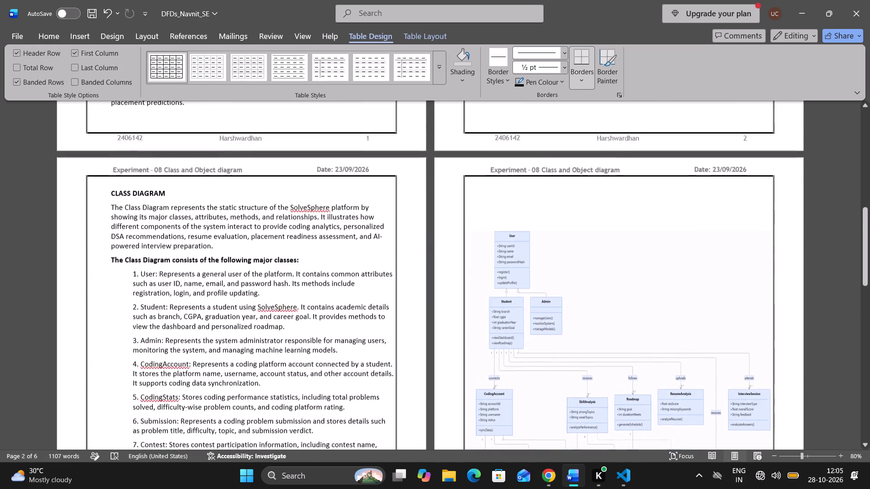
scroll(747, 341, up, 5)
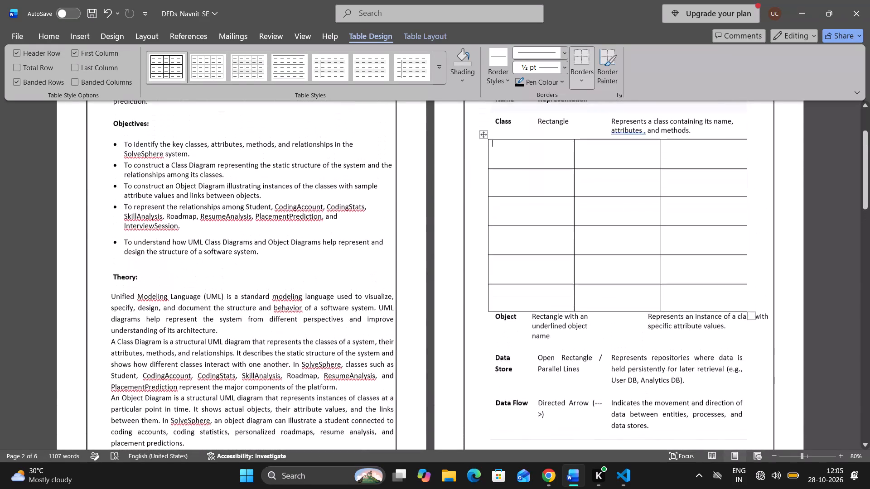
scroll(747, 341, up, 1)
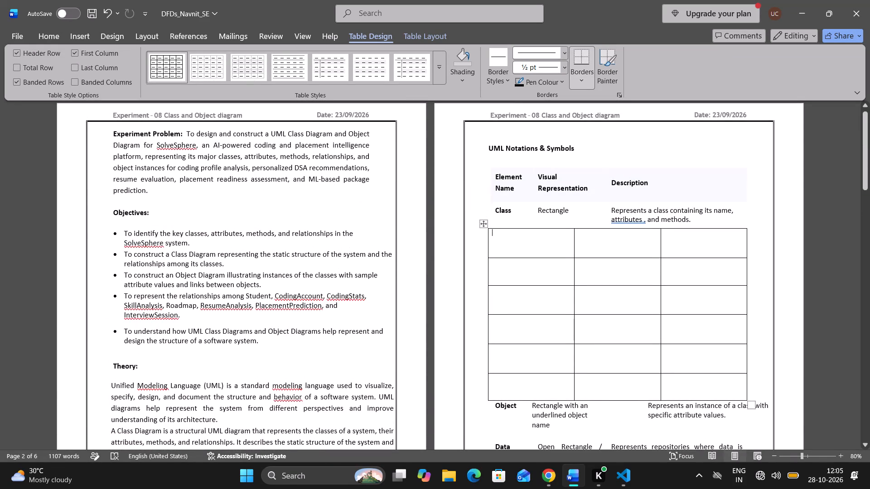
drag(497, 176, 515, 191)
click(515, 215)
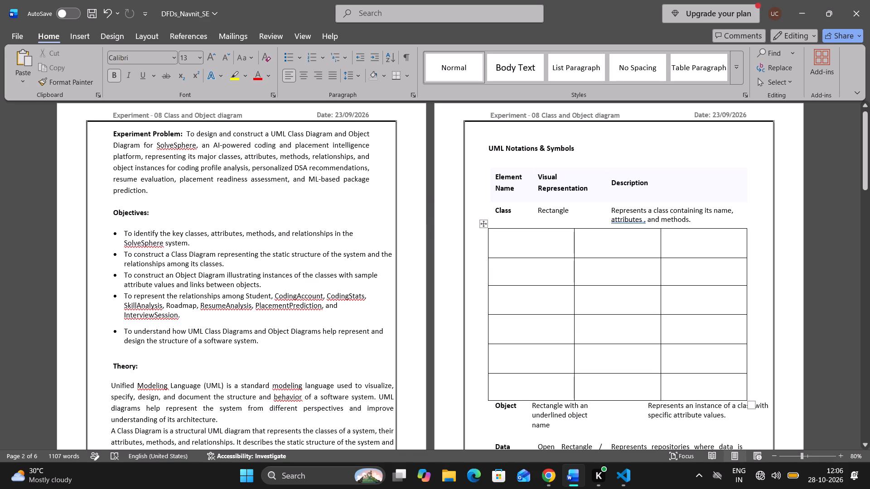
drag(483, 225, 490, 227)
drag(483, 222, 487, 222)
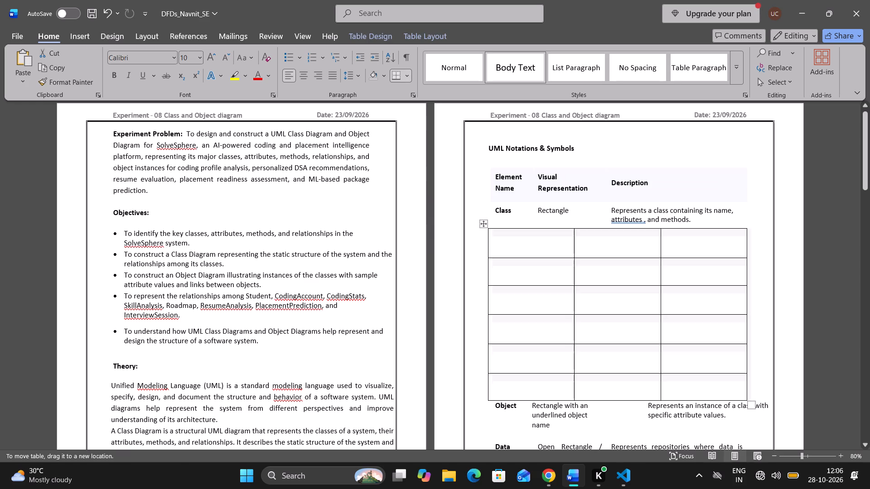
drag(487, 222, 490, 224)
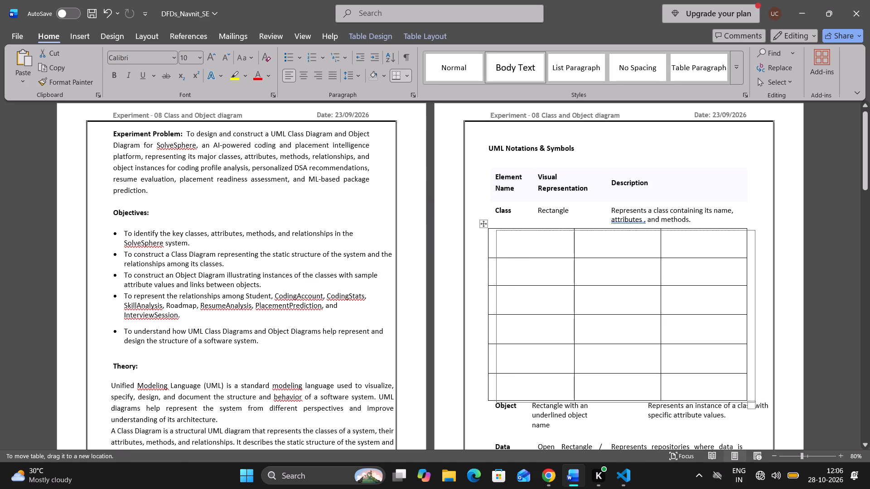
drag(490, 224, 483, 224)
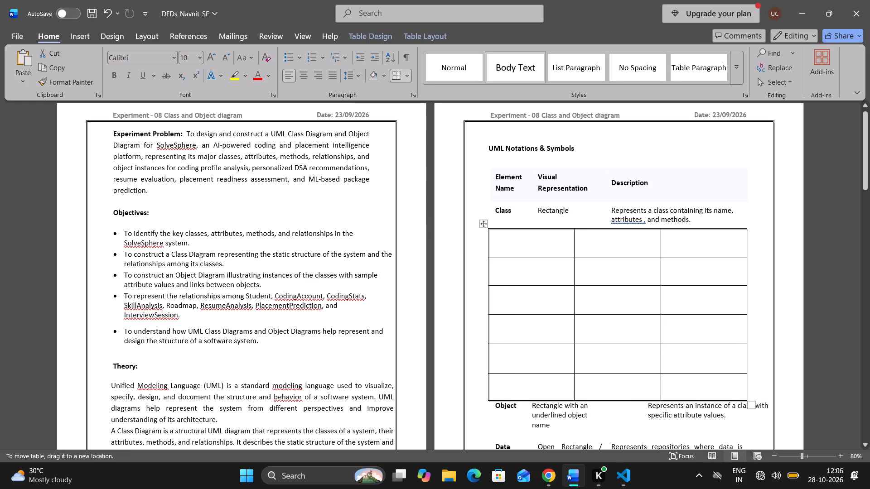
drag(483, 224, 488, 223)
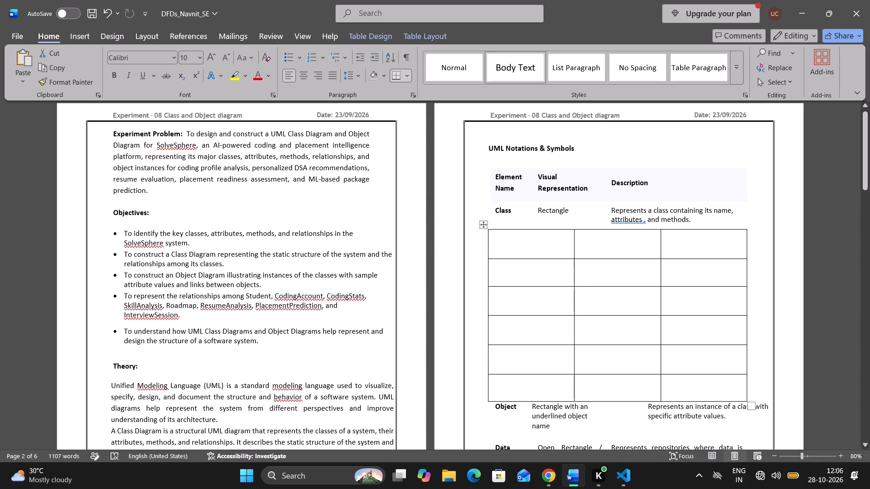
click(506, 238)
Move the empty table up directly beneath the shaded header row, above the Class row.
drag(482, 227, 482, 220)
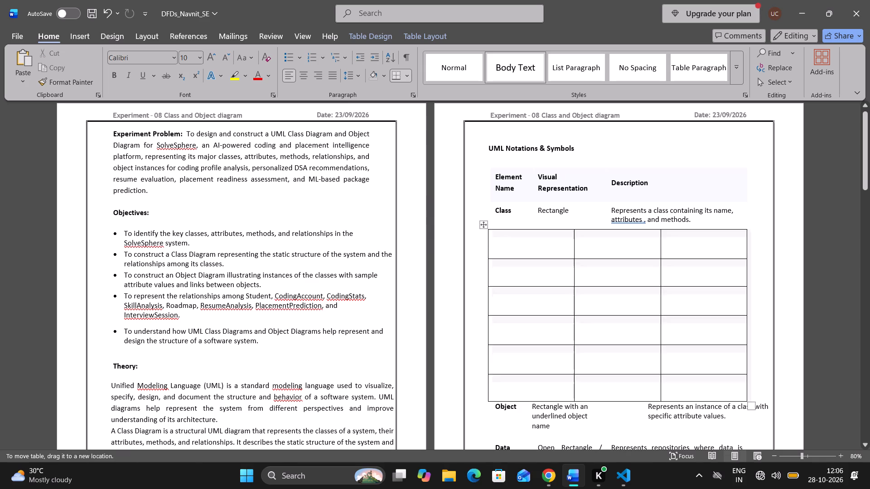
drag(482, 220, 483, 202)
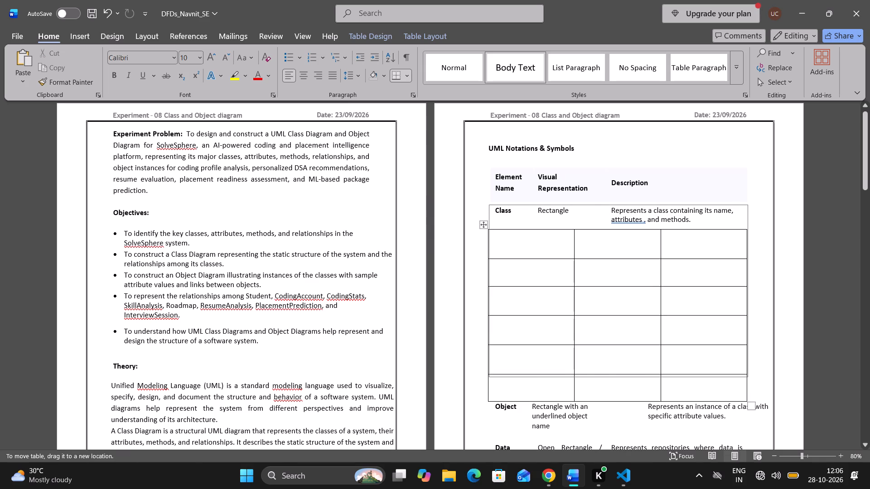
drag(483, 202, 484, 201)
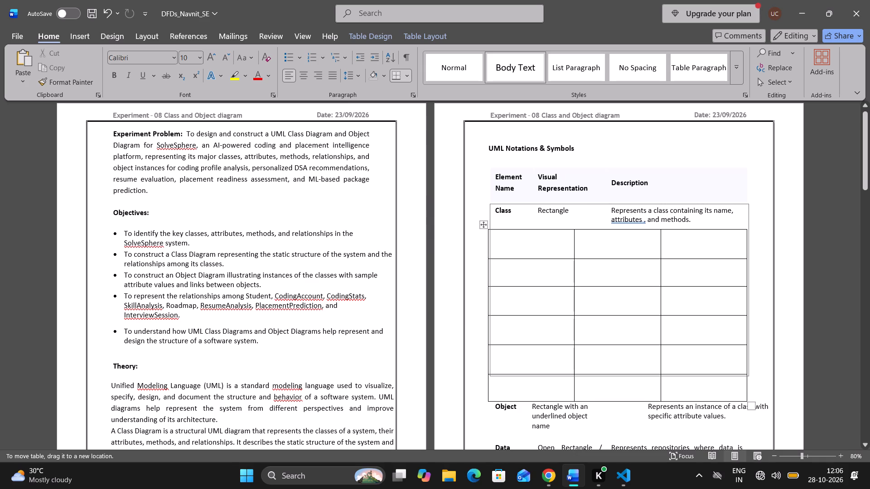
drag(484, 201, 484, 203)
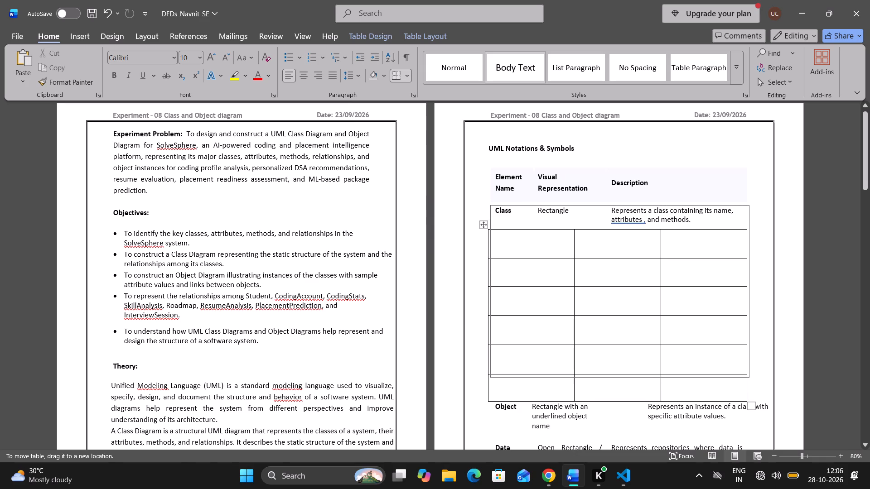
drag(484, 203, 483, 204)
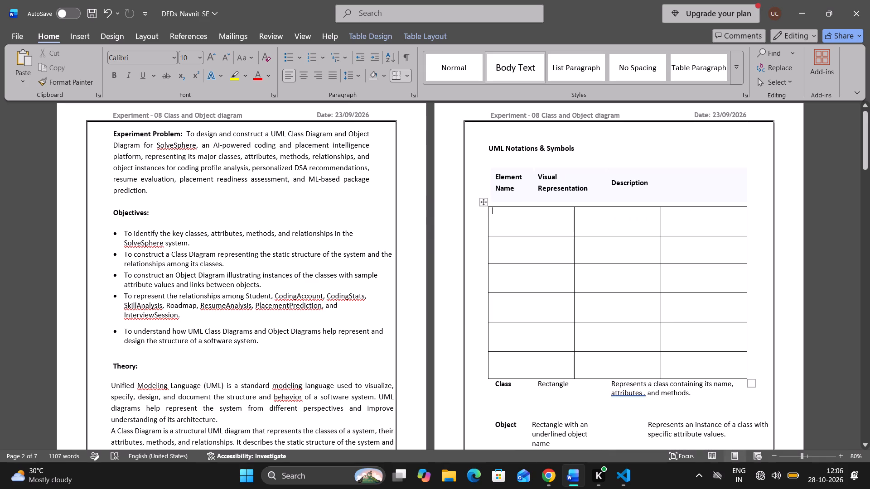
Move the empty table back below the Class row, leaving a small gap between them.
drag(482, 206, 486, 237)
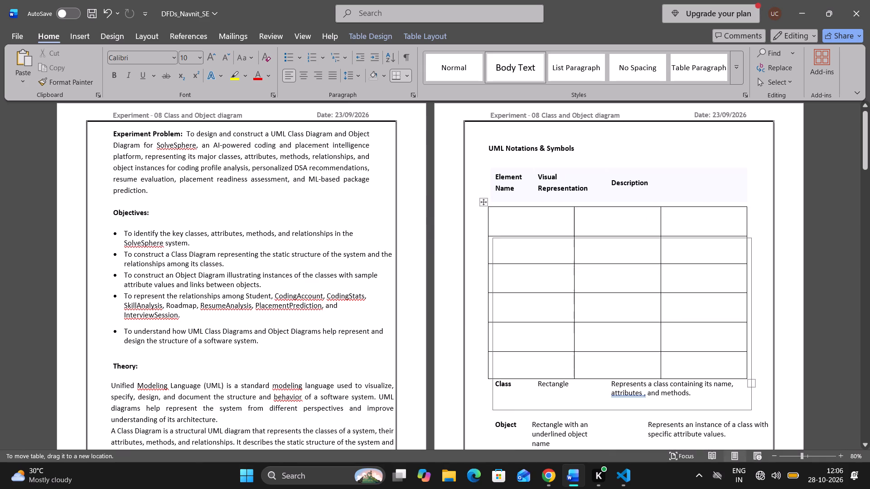
drag(486, 237, 486, 239)
Move the "Class" label from the old Class row into the first cell of the new table's first row.
drag(516, 215, 503, 215)
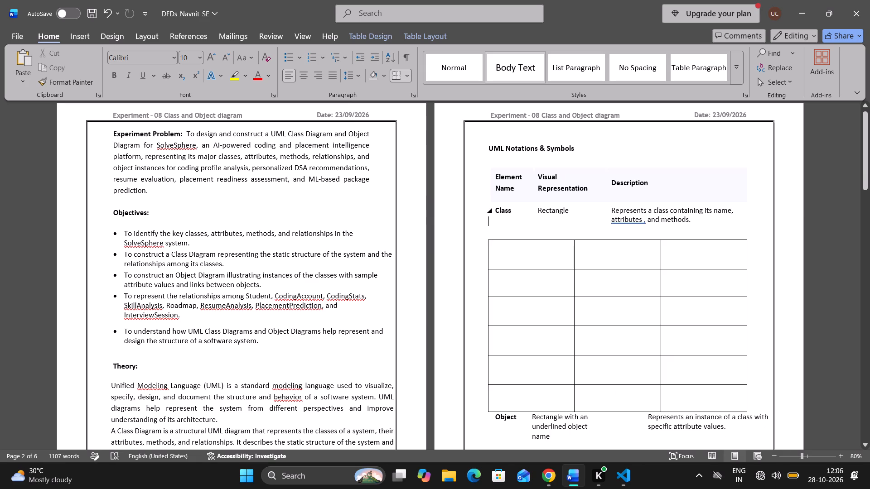
drag(503, 215, 501, 214)
click(515, 213)
drag(515, 213, 510, 213)
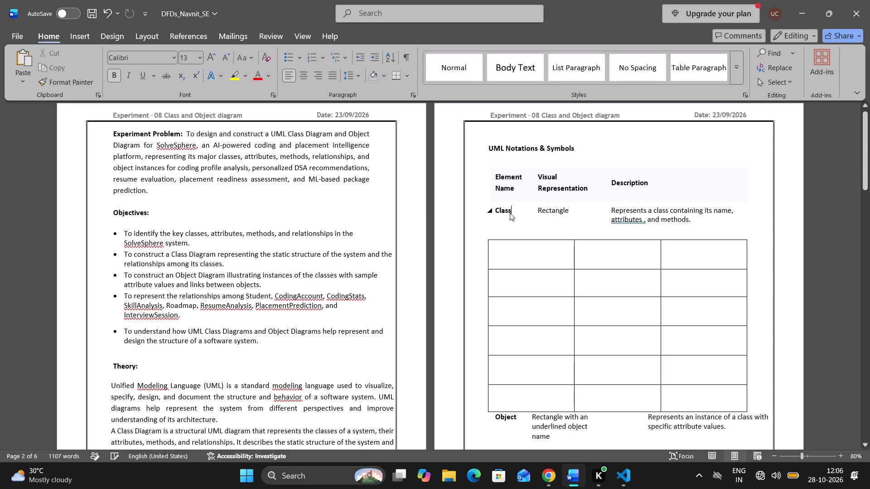
drag(510, 213, 484, 213)
key(ctrl+x)
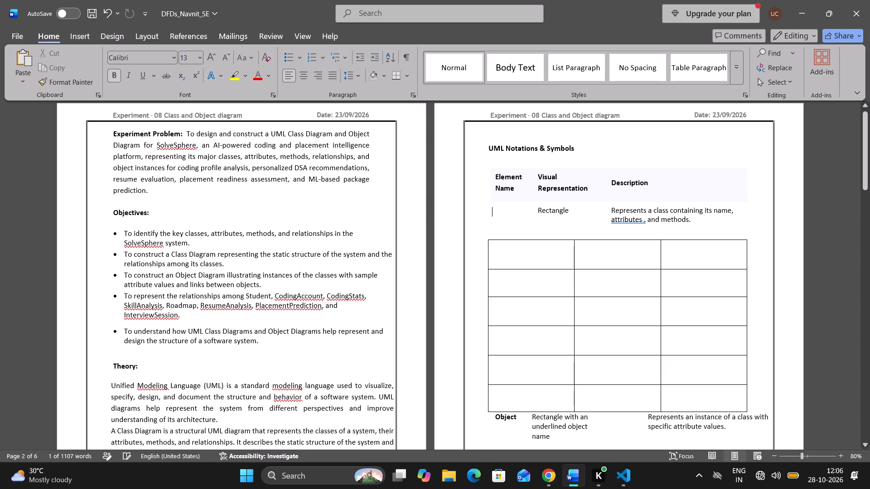
click(521, 261)
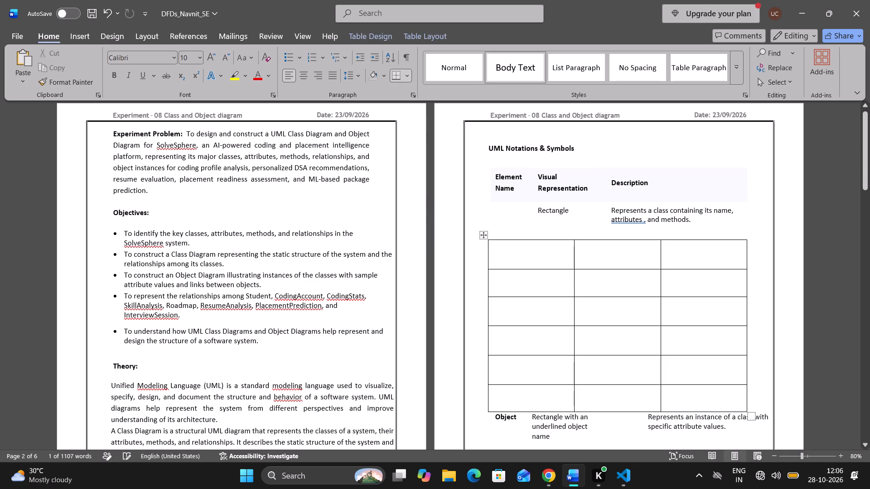
key(ctrl+v)
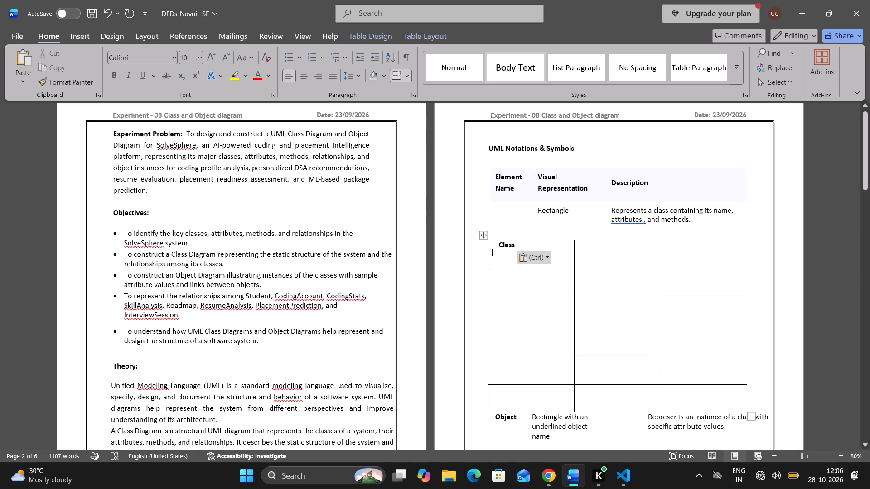
Move "Rectangle" from the old Class row into the second cell of the new table's first row.
drag(537, 208, 573, 212)
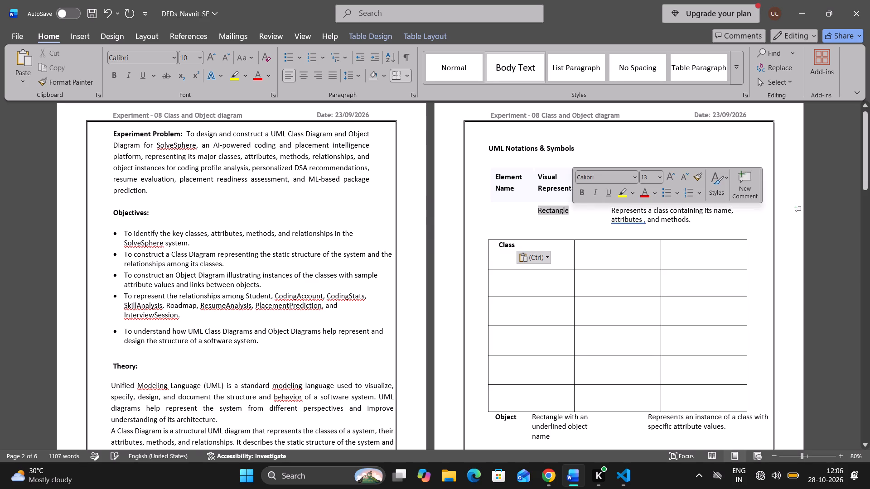
key(ctrl+v)
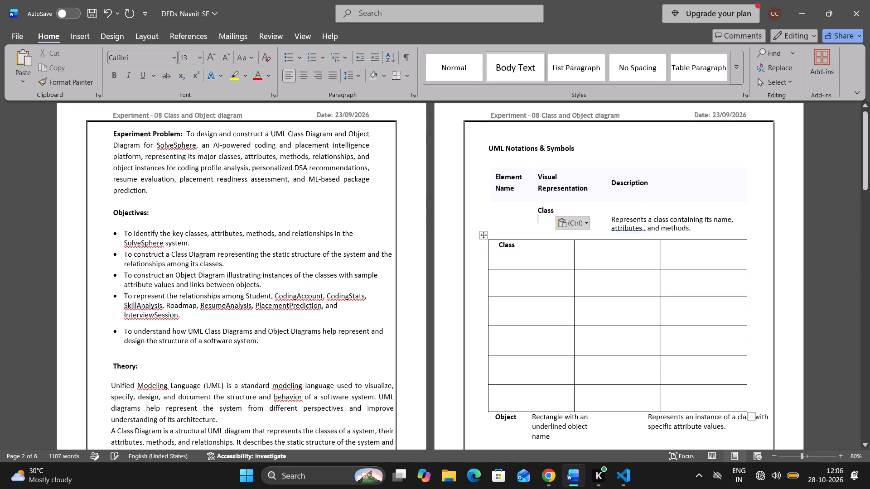
key(ctrl+z)
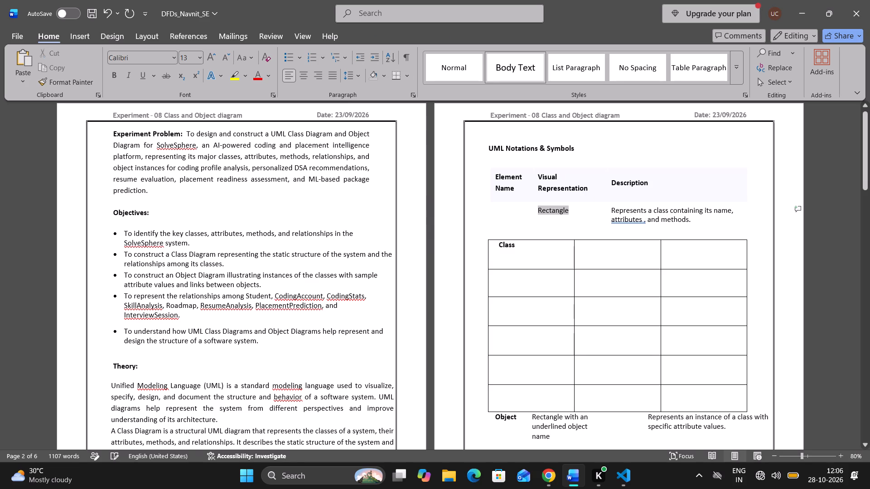
key(ctrl+x)
click(590, 249)
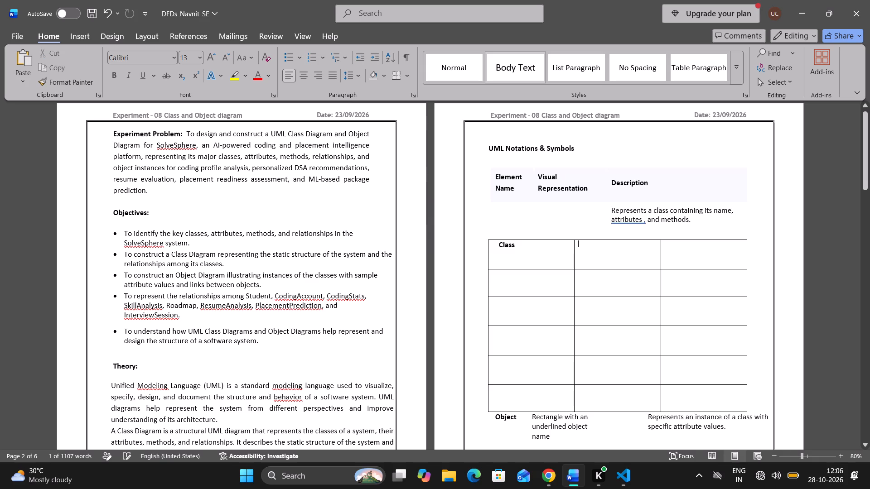
key(ctrl+v)
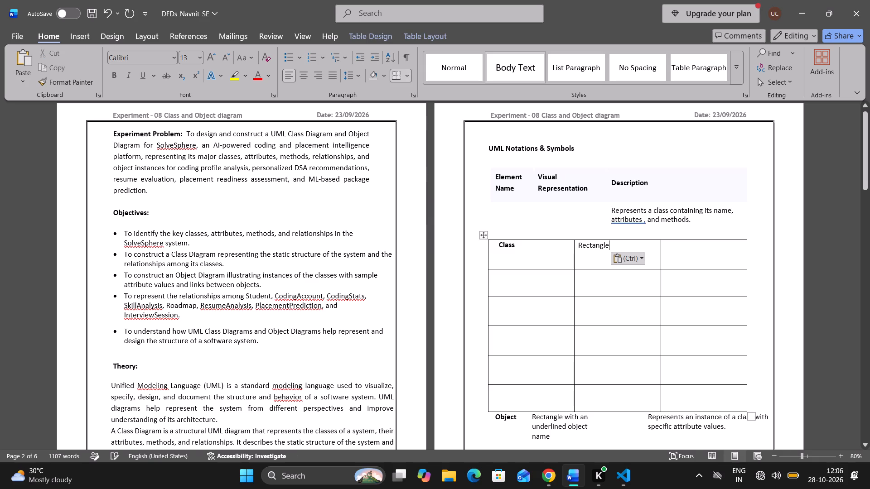
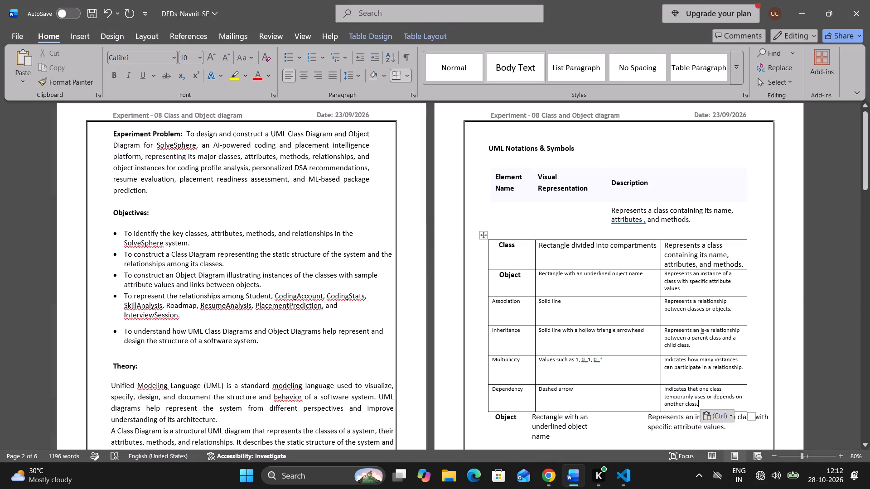
Format the element name "Association" in the Word table as 13 pt bold.
drag(494, 302, 523, 302)
click(523, 302)
drag(523, 302, 486, 301)
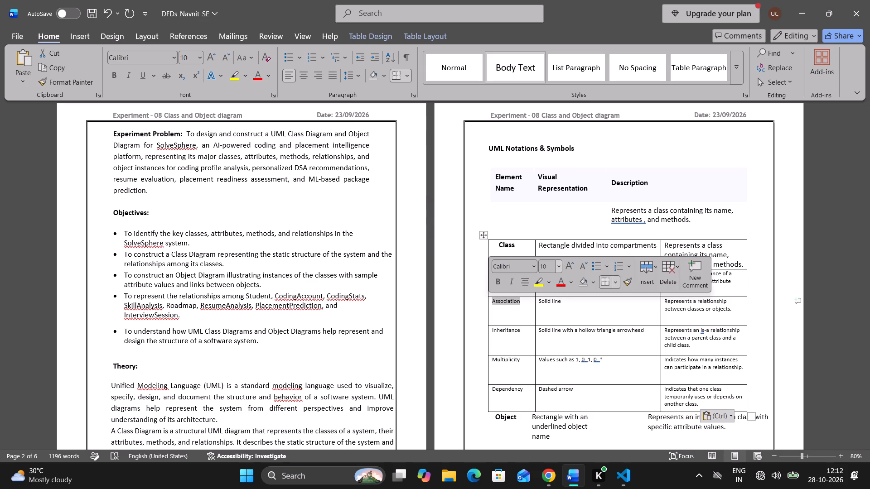
click(546, 265)
text(13)
click(501, 280)
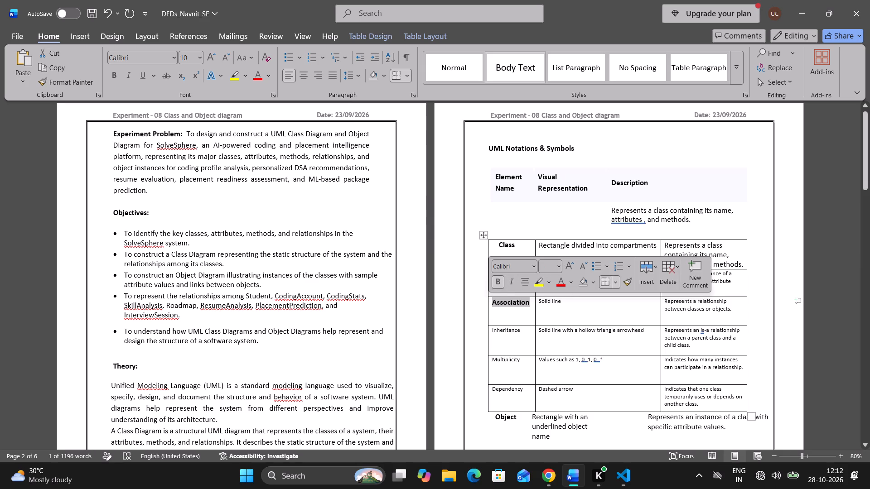
Format the element name "Inheritance" in the Word table as 13 pt bold.
drag(524, 335, 493, 332)
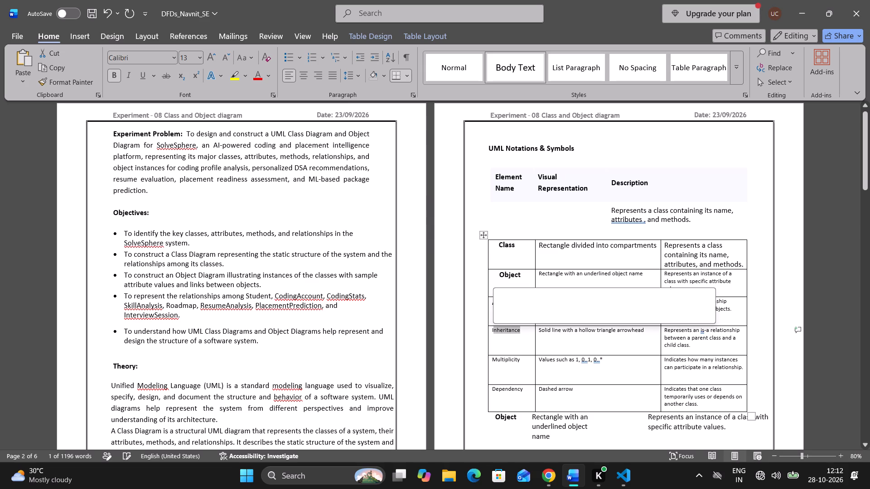
click(532, 339)
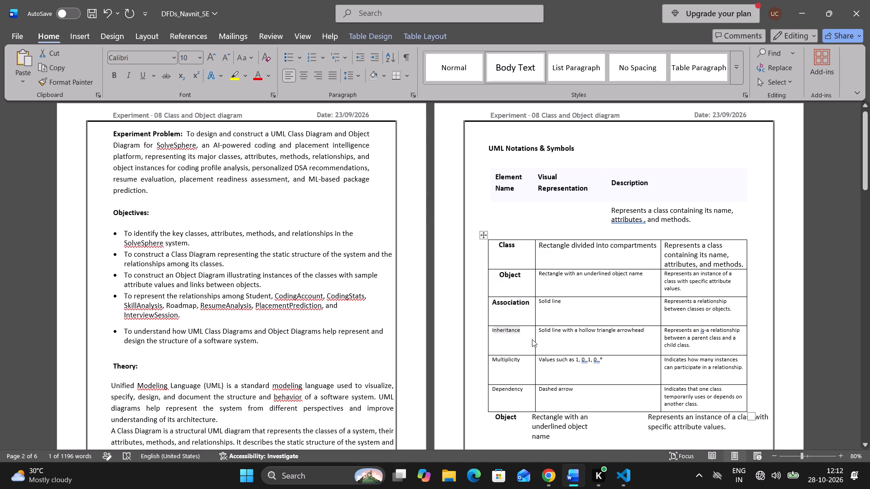
drag(521, 332, 488, 330)
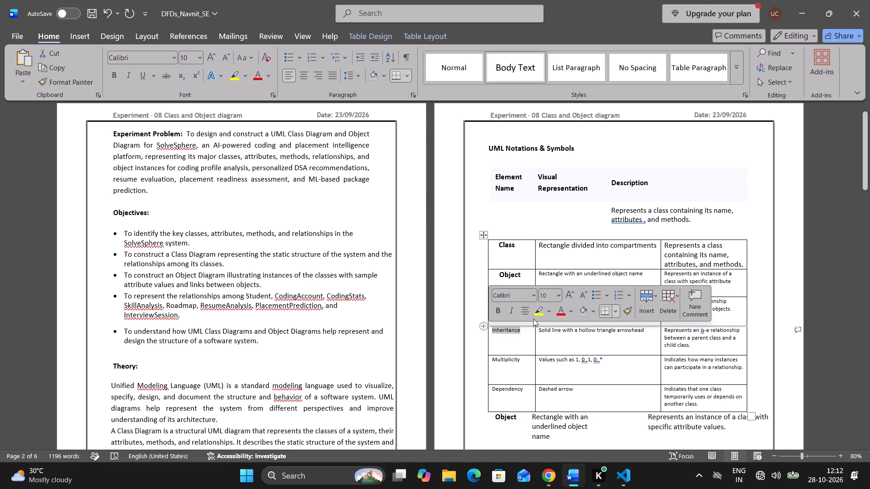
click(553, 298)
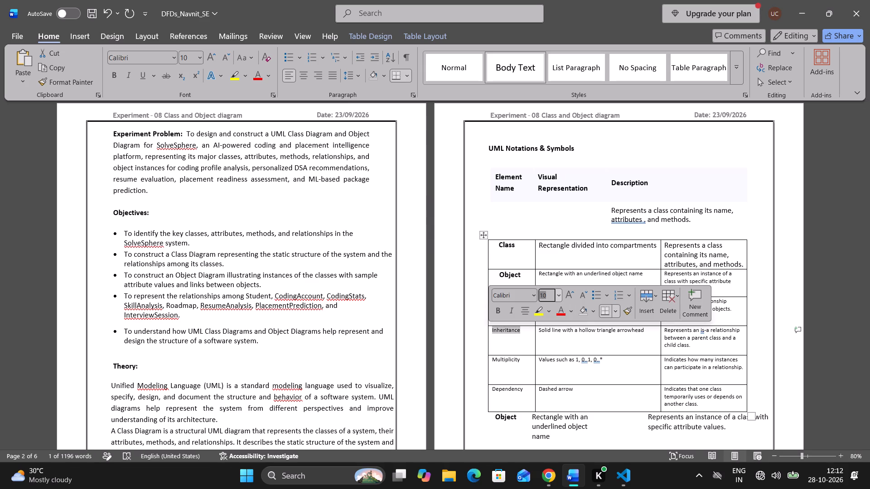
text(13)
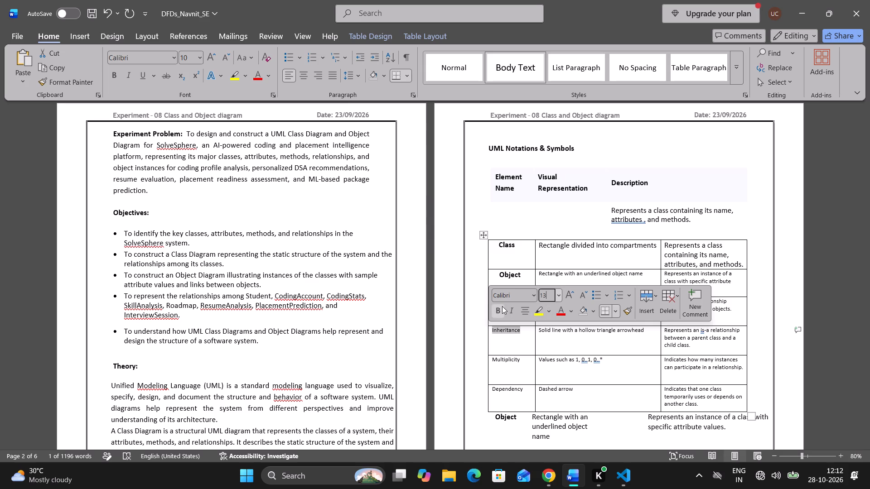
click(502, 306)
Format the element name "Multiplicity" in the Word table as 13 pt bold.
click(522, 362)
drag(522, 362, 483, 361)
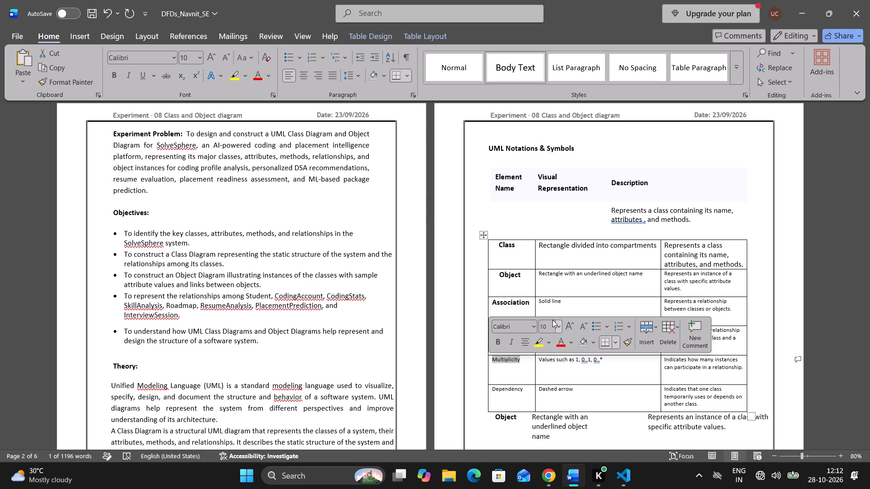
click(550, 325)
text(13)
key(BackSpace)
key(BackSpace)
key(BackSpace)
key(3)
click(492, 343)
Format the element name "Dependency" in the table's last row as 13 pt bold.
drag(525, 391, 516, 391)
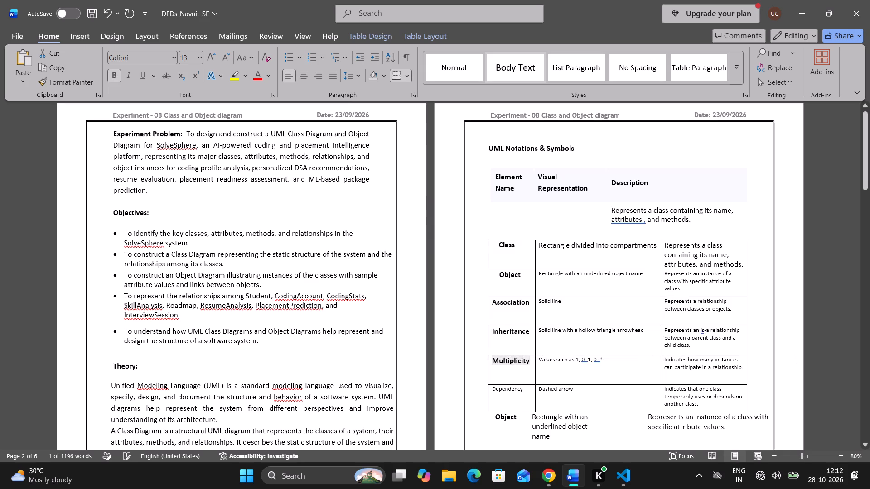
drag(516, 391, 490, 391)
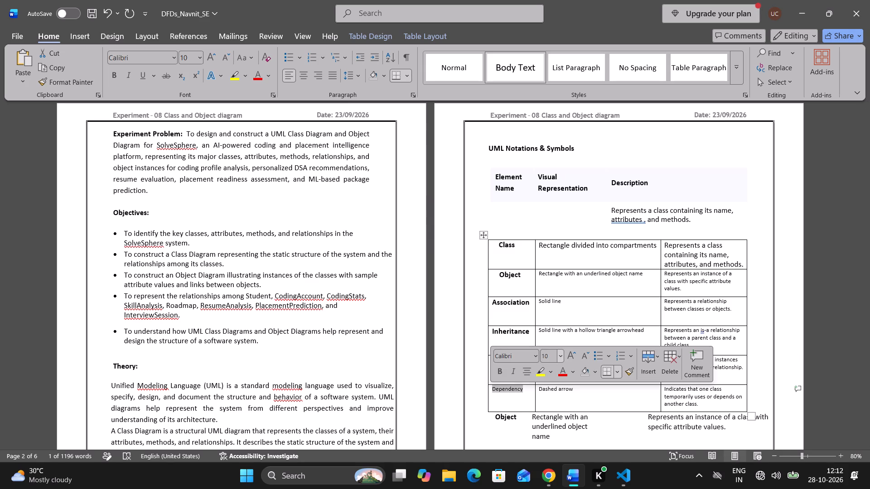
click(555, 355)
text(13)
click(503, 366)
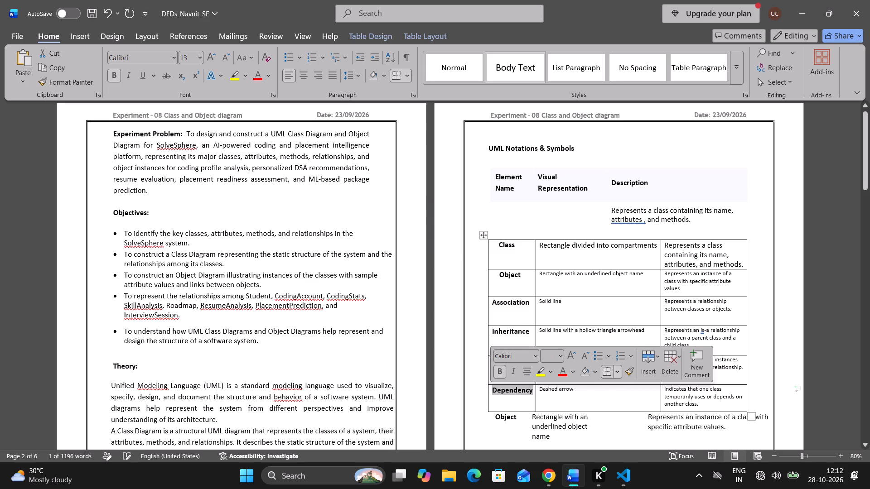
click(575, 256)
Set the Object row's representation text "Rectangle with an underlined object name" to font size 13.
drag(540, 274, 638, 272)
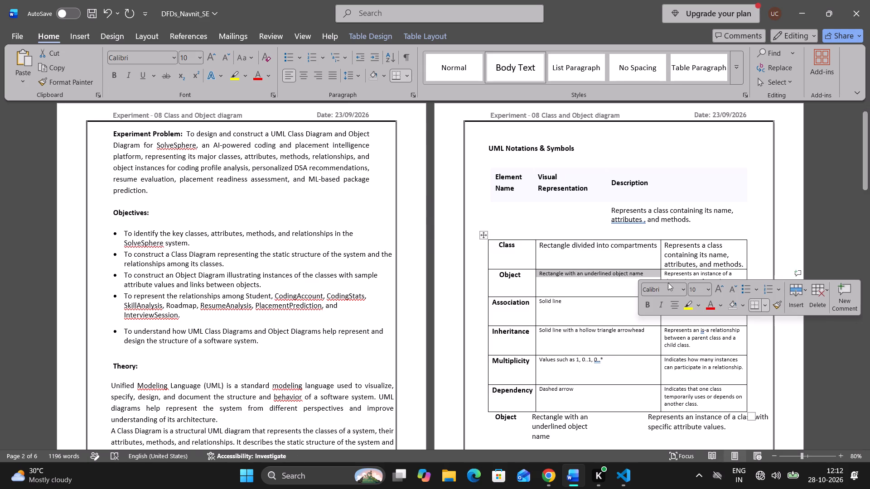
click(696, 288)
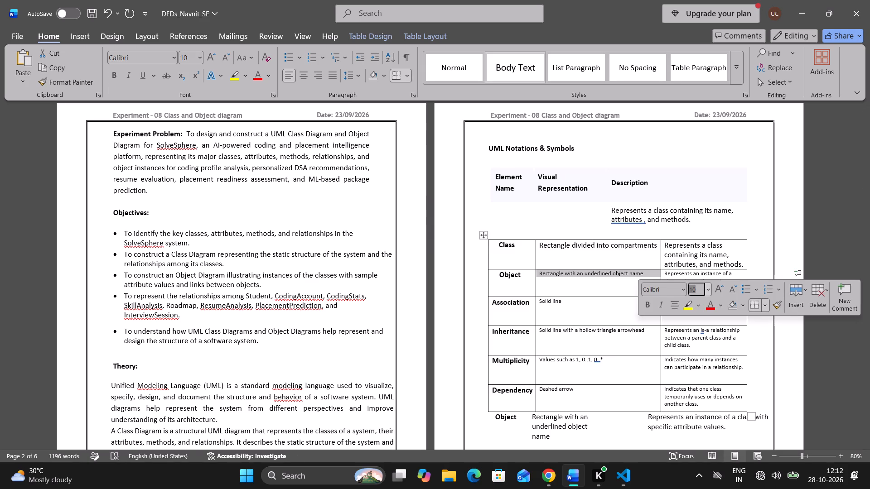
text(13)
key(Return)
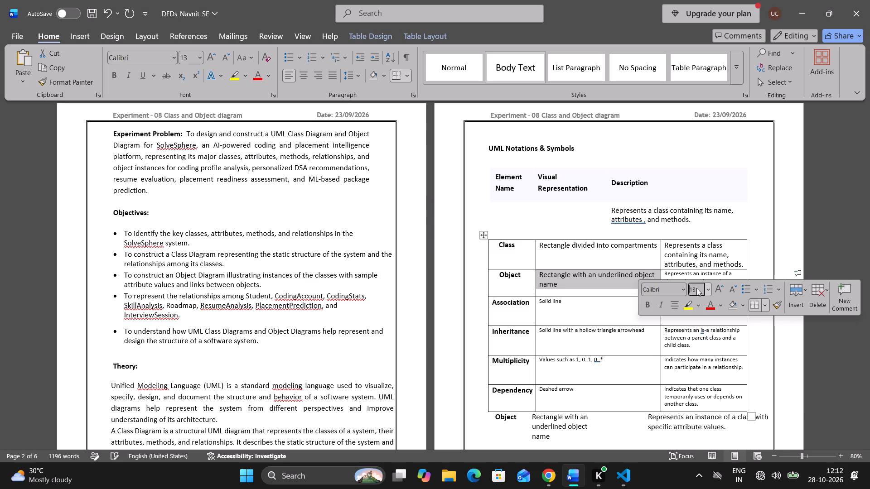
Set the Association row's representation text "Solid line" to font size 13.
drag(537, 299, 555, 300)
click(610, 263)
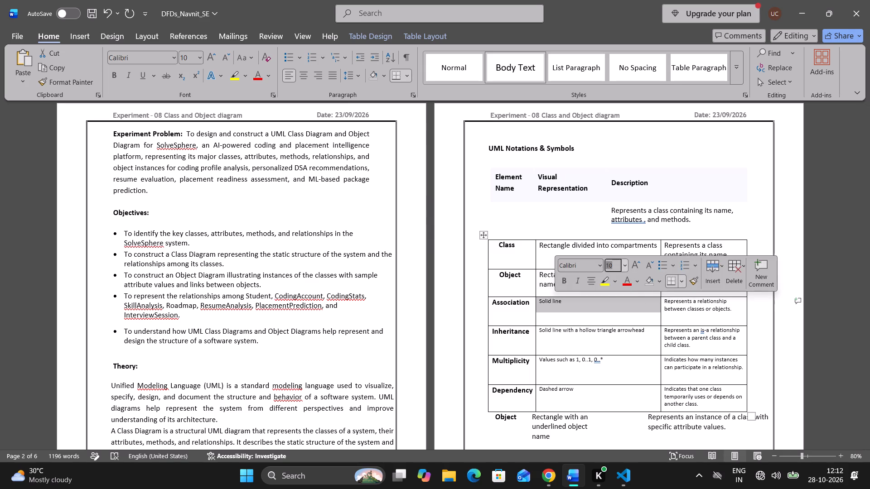
text(13)
key(Return)
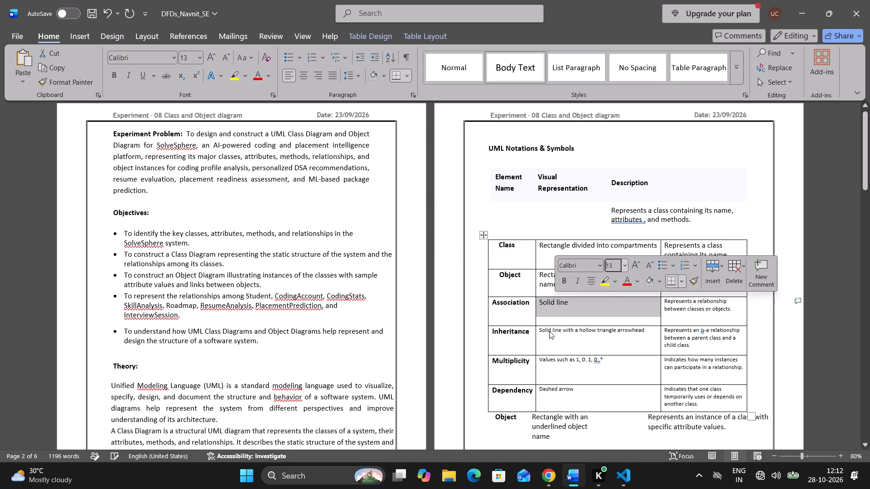
Set the Inheritance row's representation text "Solid line with a hollow triangle arrowhead" to font size 13.
drag(538, 327, 554, 321)
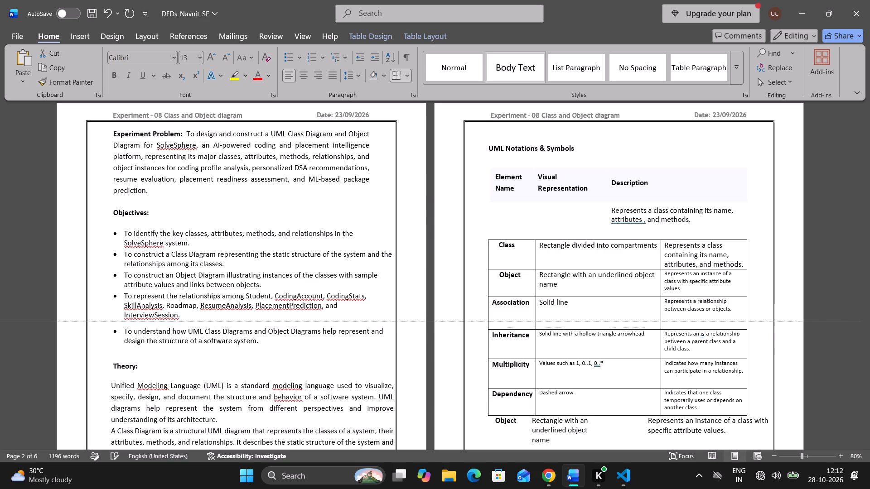
drag(554, 321, 553, 323)
click(540, 332)
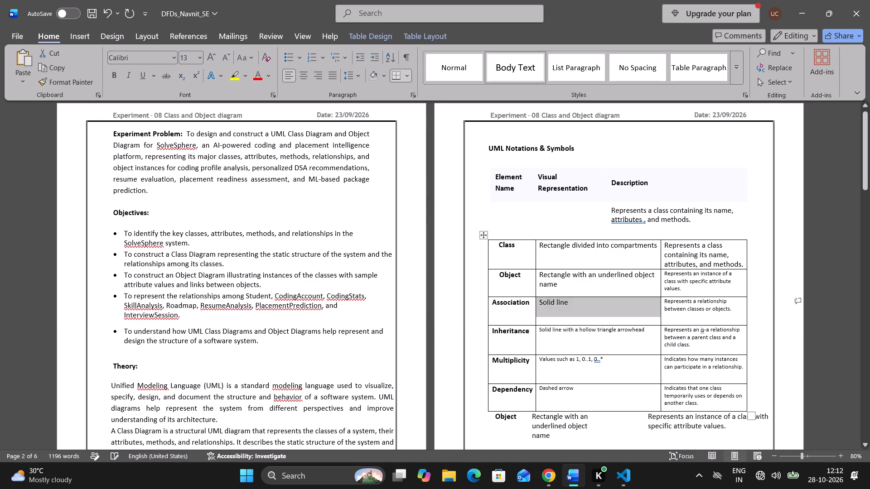
drag(540, 332, 646, 331)
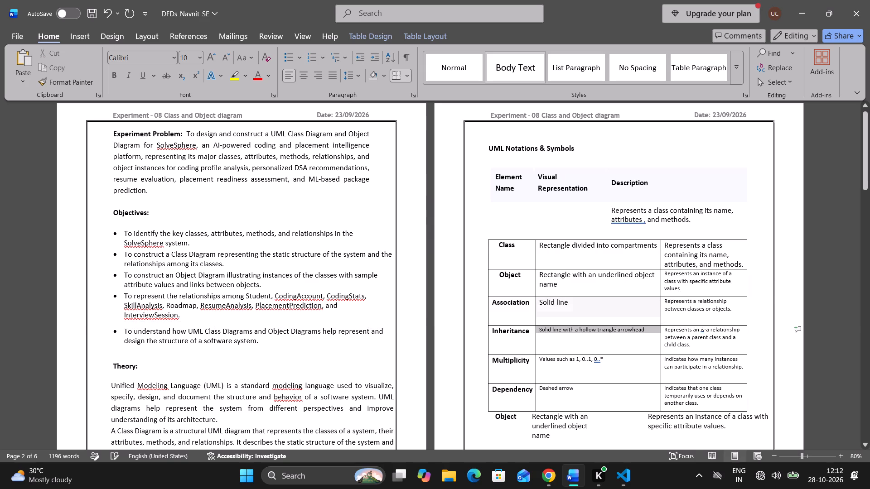
click(708, 296)
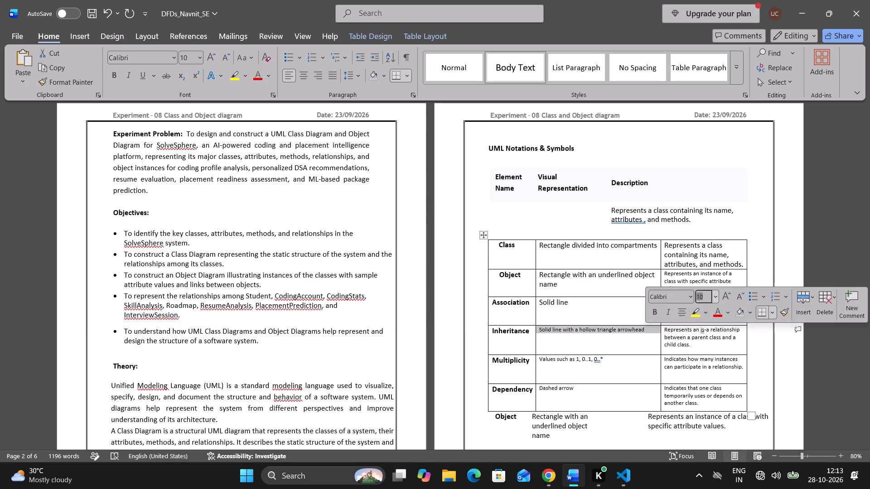
text(13)
key(Return)
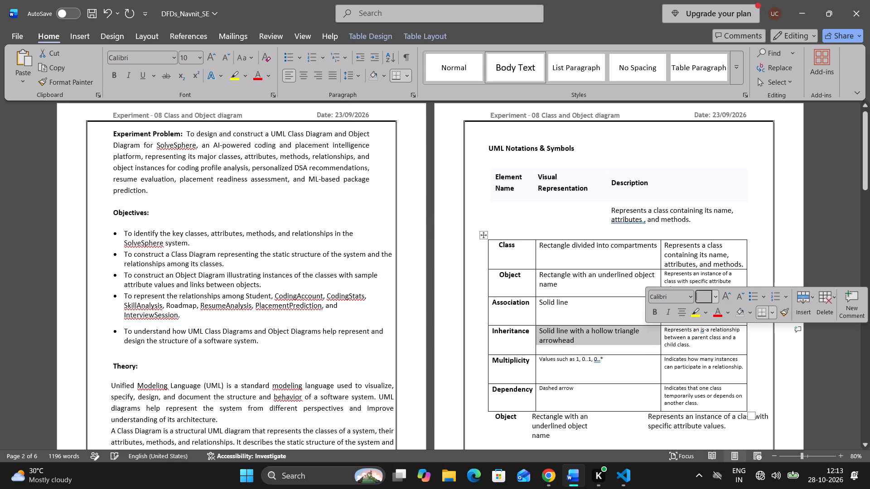
Set the Multiplicity row's representation text "Values such as 1, 0..1, 0..*" to font size 13.
drag(614, 358, 534, 367)
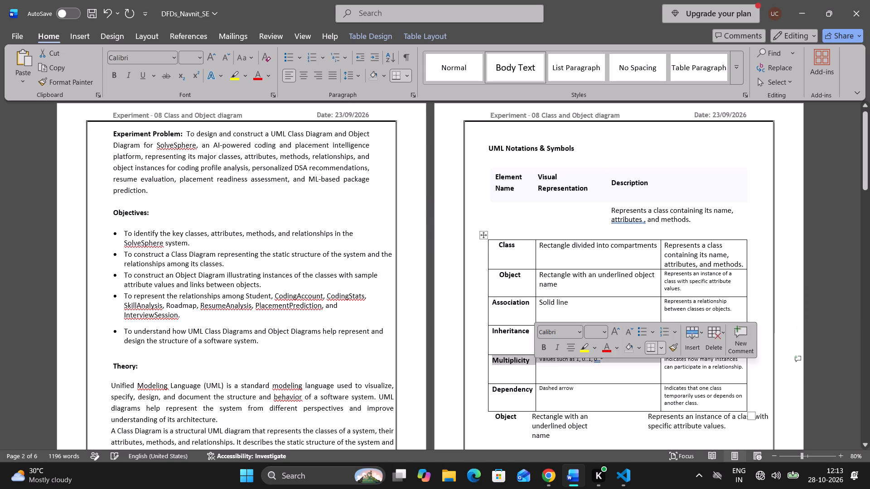
click(548, 370)
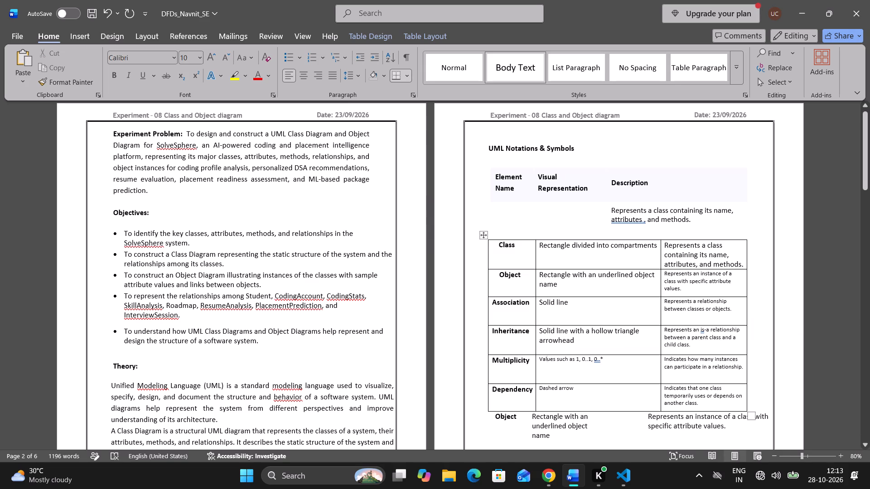
drag(537, 358, 606, 358)
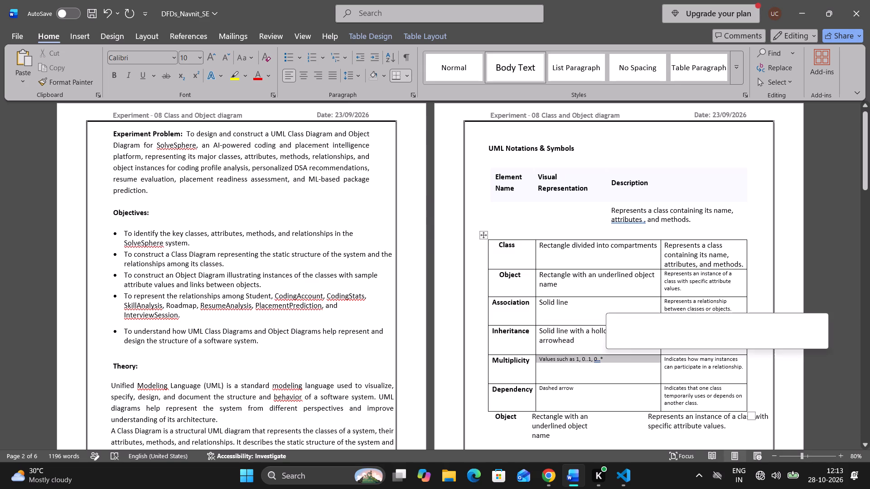
click(665, 319)
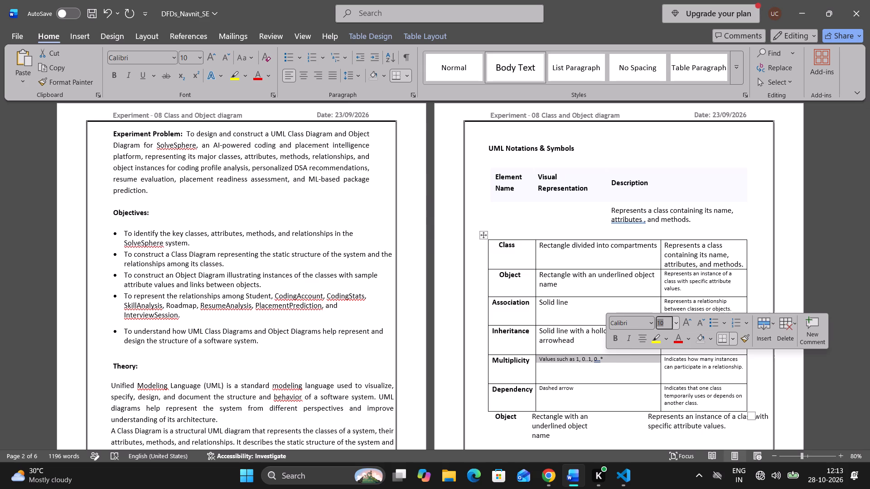
text(13)
key(Return)
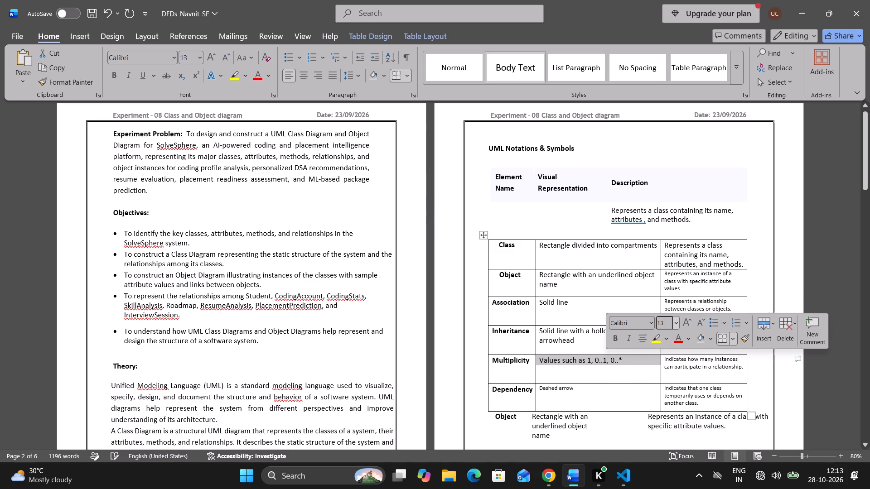
Set the Dependency row's representation text "Dashed arrow" to font size 13.
double_click(586, 390)
double_click(586, 390)
drag(586, 390, 565, 393)
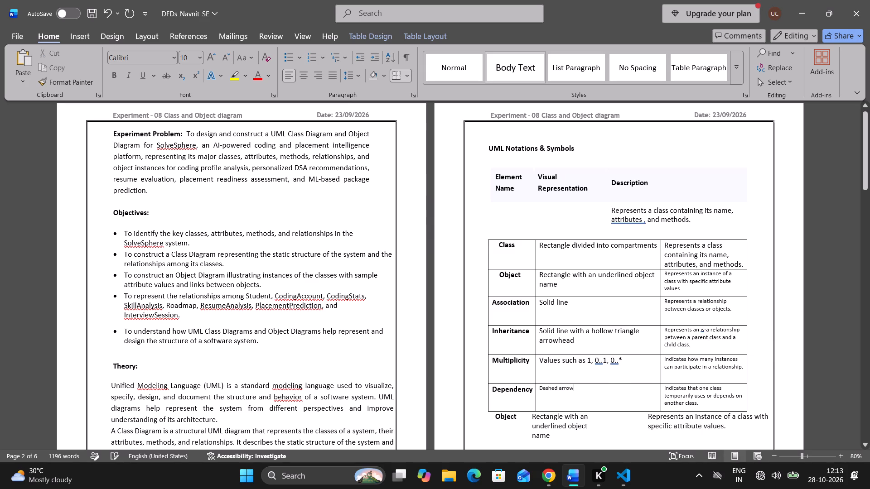
drag(565, 393, 536, 390)
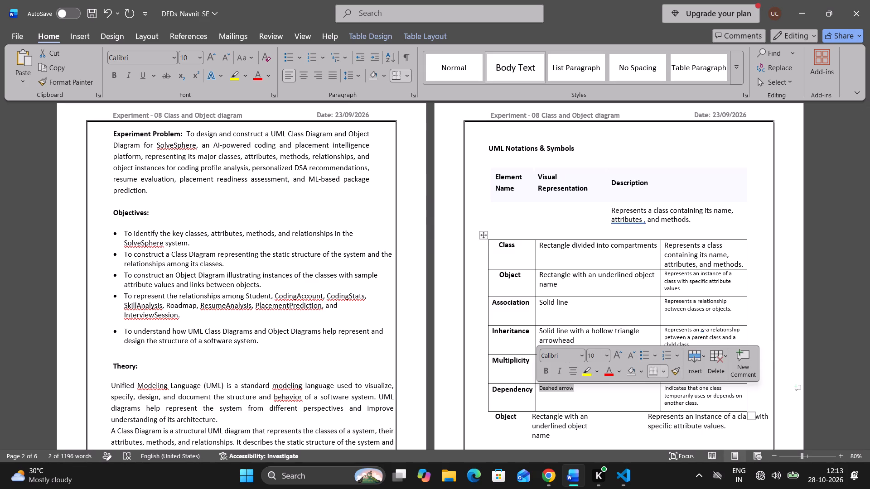
click(596, 358)
text(13)
key(Return)
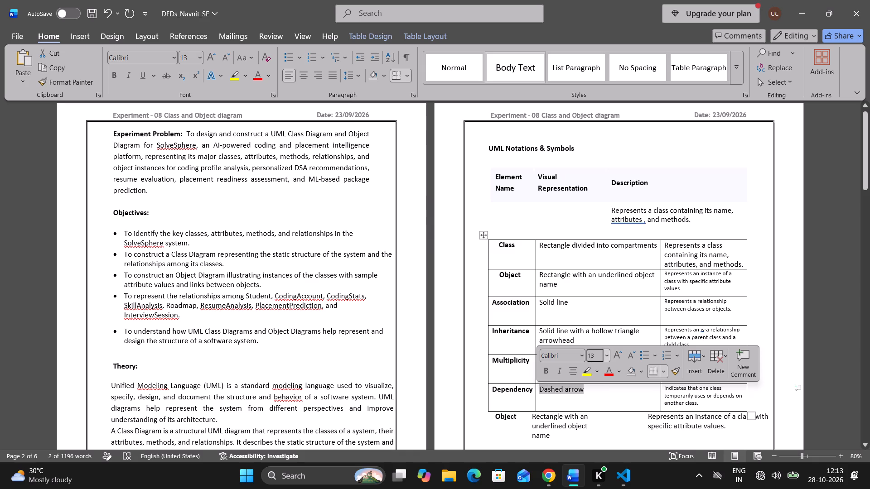
Narrow the table's middle column and widen the description column so its text aligns under the "Description" heading's column.
drag(659, 243, 627, 248)
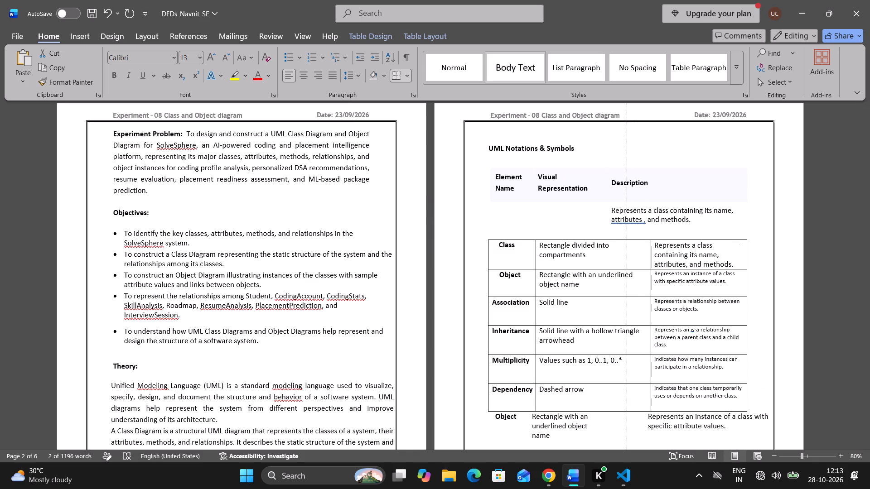
drag(627, 248, 605, 251)
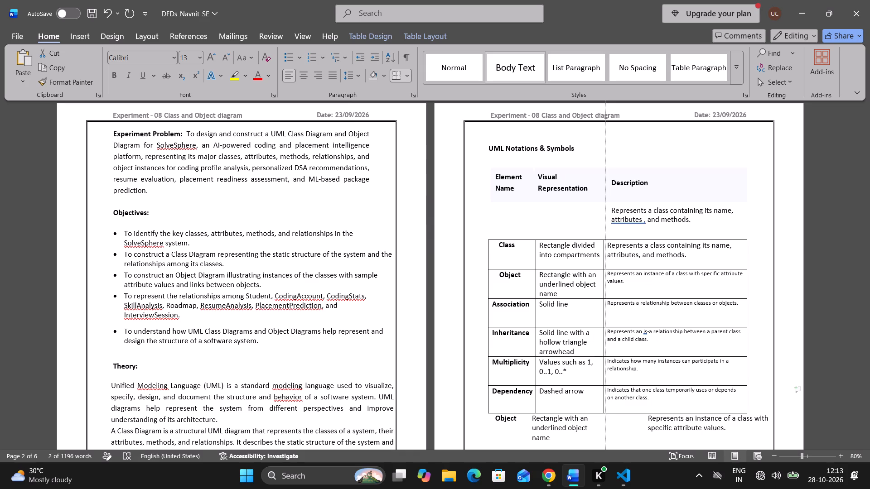
drag(605, 251, 606, 251)
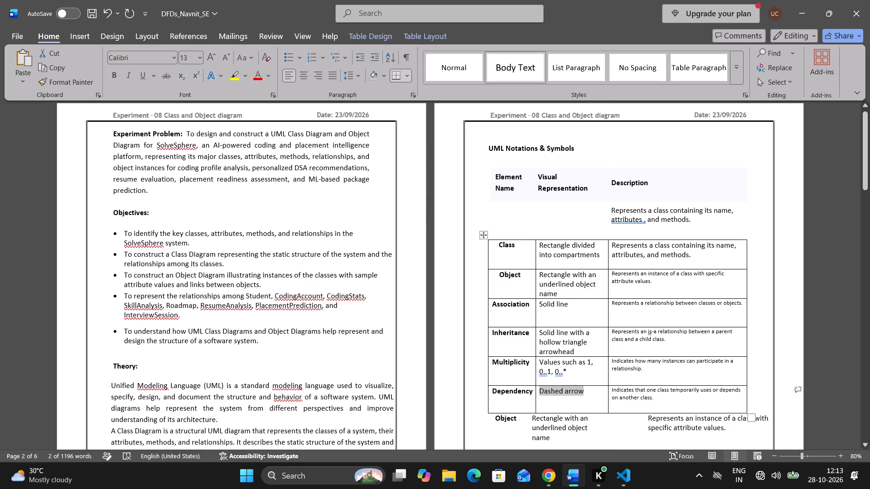
Set the Object row's description "Represents an instance of a class with specific attribute values." to font size 13.
drag(668, 286, 612, 274)
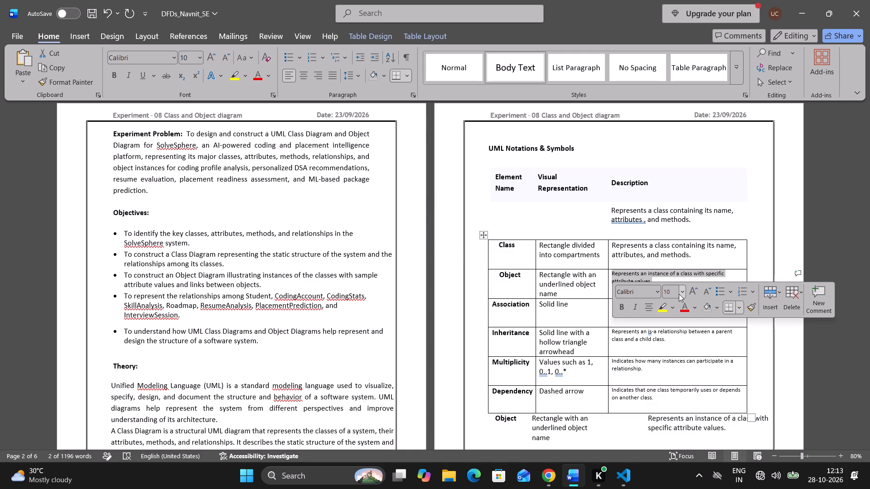
click(675, 294)
text(13)
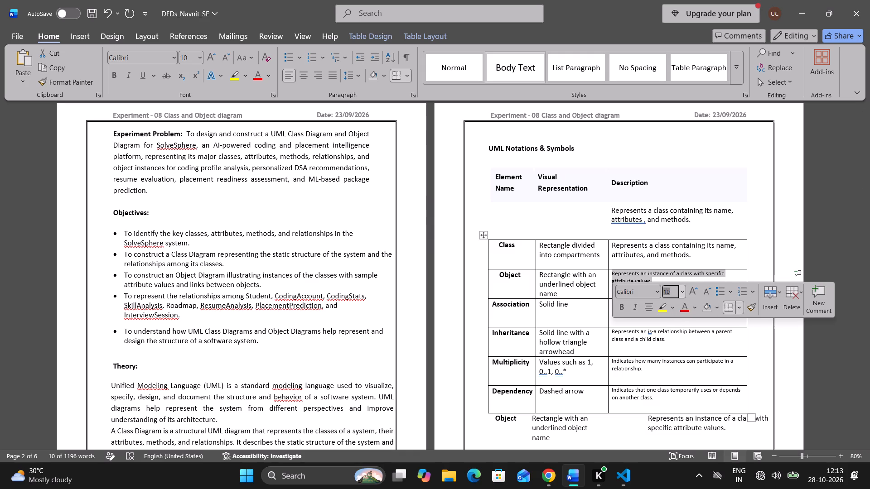
key(Return)
Set the Association row's description "Represents a relationship between classes or objects." to font size 13.
click(668, 319)
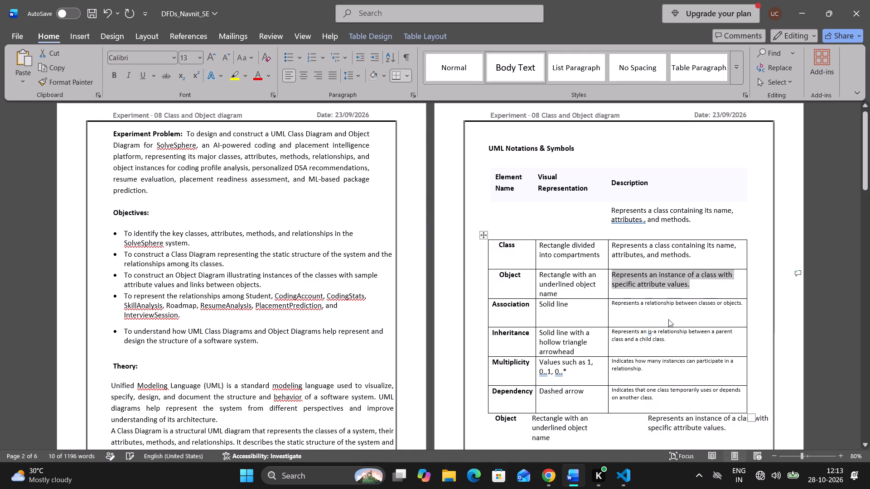
drag(744, 302, 740, 302)
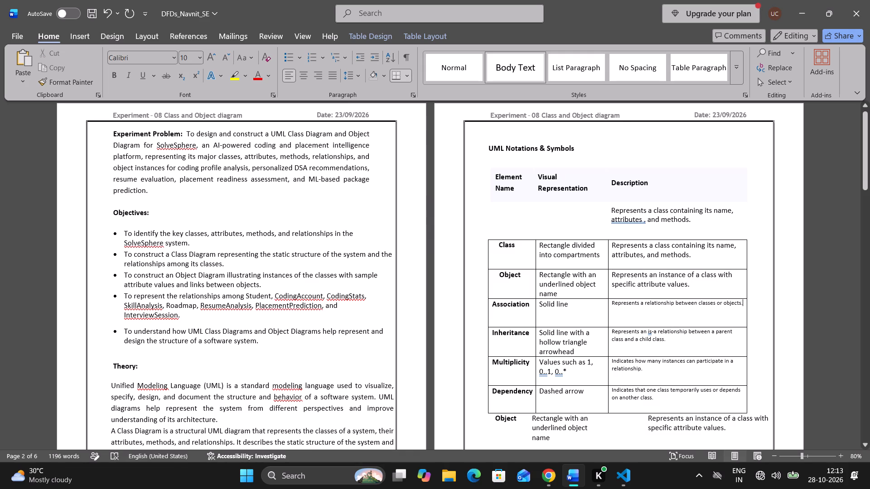
drag(740, 302, 619, 304)
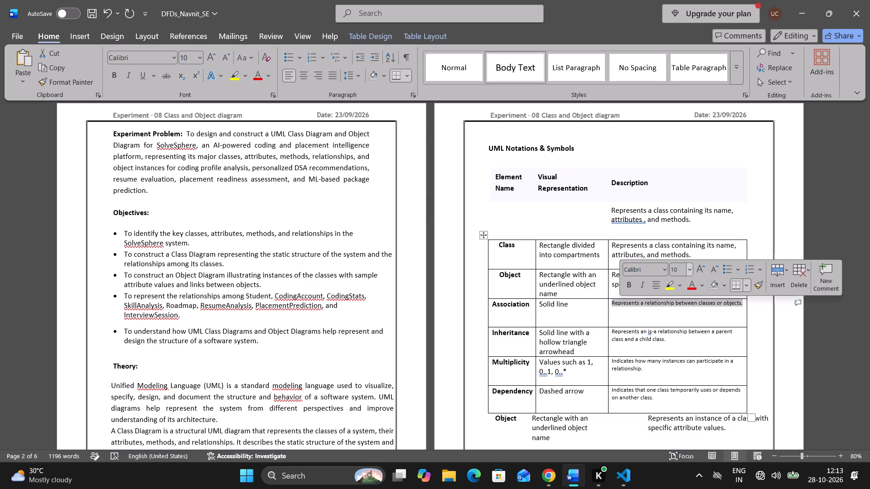
click(682, 267)
text(13)
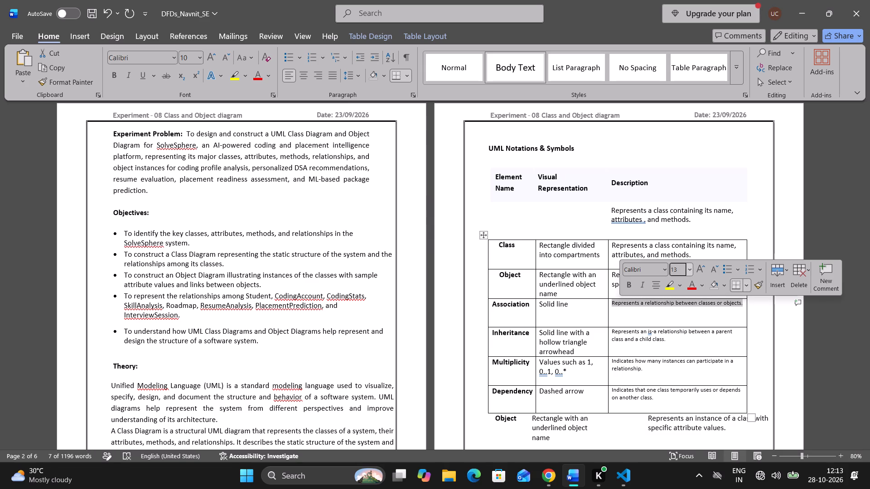
key(Return)
Set the Inheritance row's description about the is-a relationship between parent and child class to font size 13.
drag(670, 335, 613, 336)
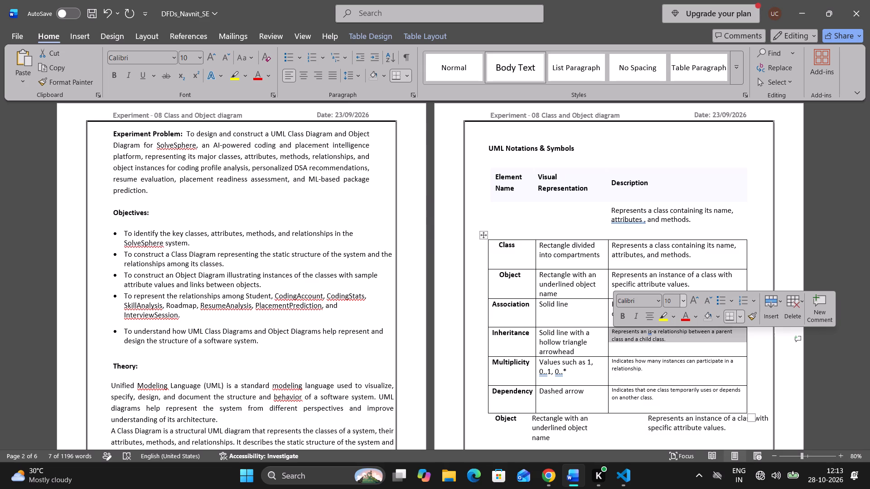
click(670, 301)
text(13)
key(Return)
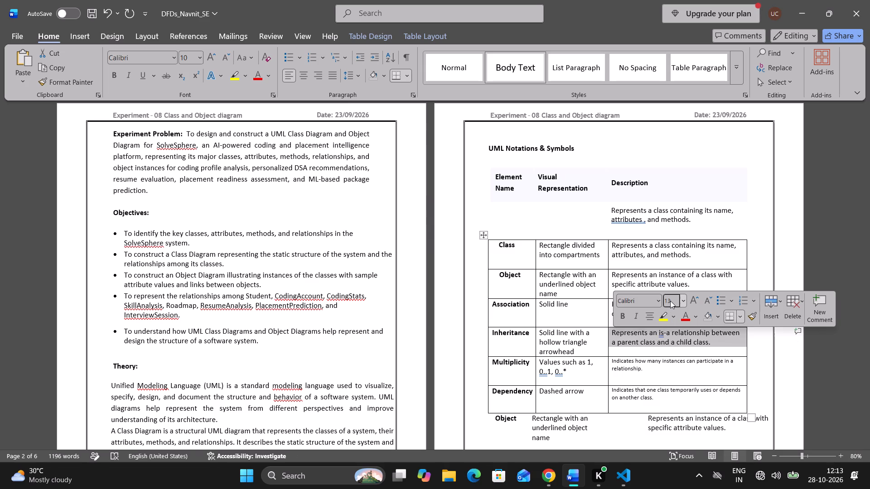
Set the Multiplicity row's description "Indicates how many instances can participate in a relationship." to font size 13.
drag(645, 367, 610, 362)
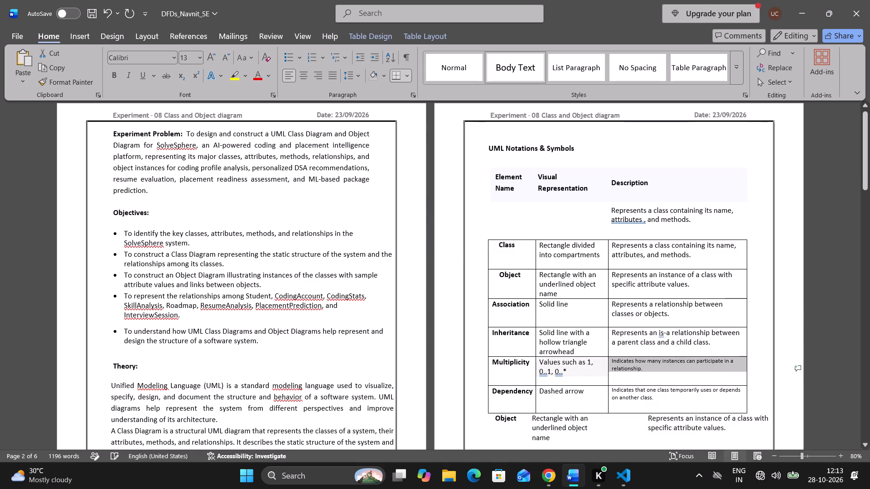
drag(610, 362, 612, 361)
click(676, 324)
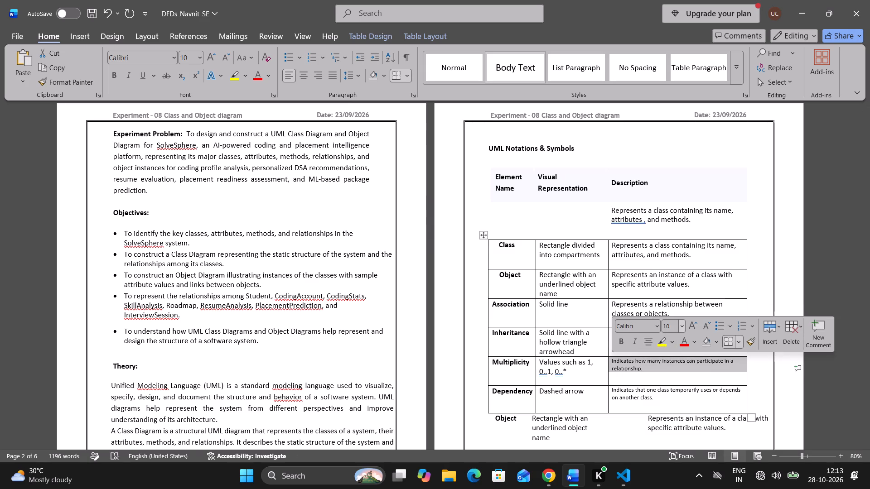
text(13)
key(Return)
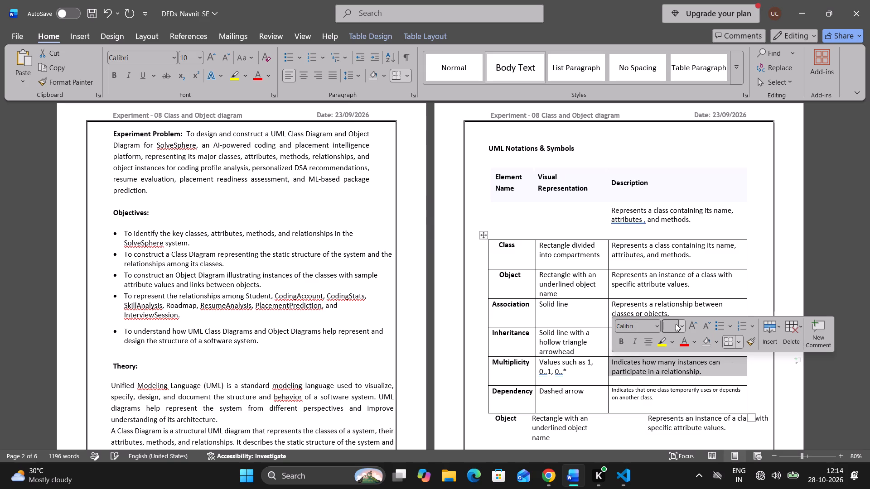
Set the Dependency row's description "Indicates that one class temporarily uses or depends on another class." to font size 13.
drag(664, 398, 615, 393)
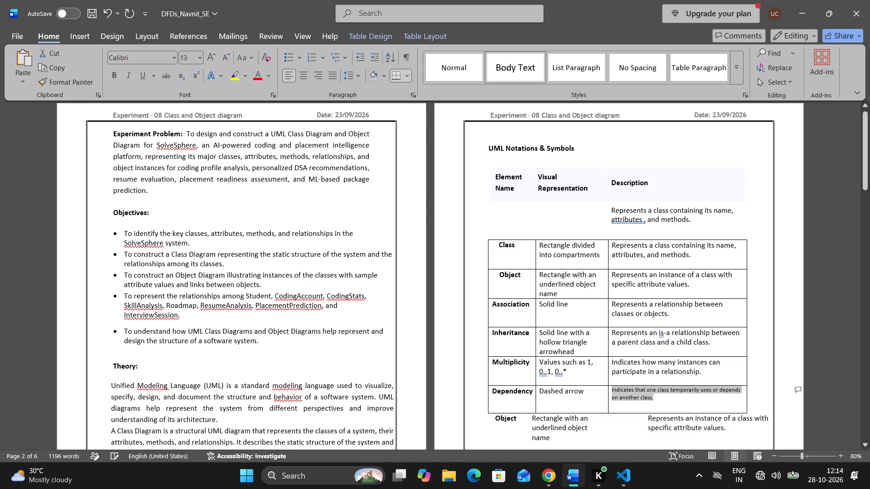
drag(615, 393, 614, 393)
click(670, 355)
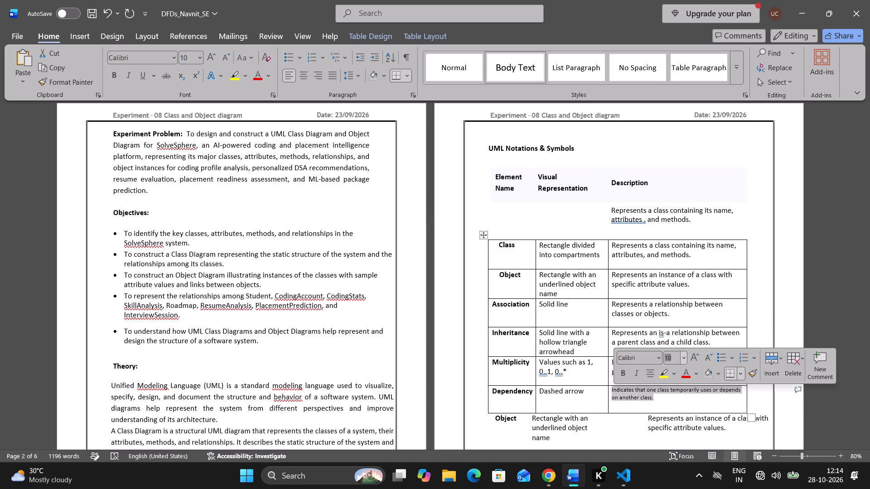
text(13)
key(Return)
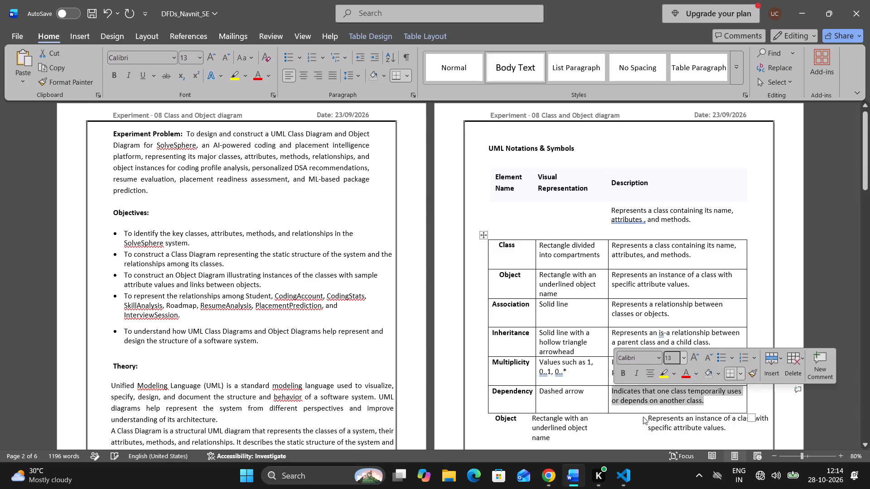
Delete the leftover text below the table from "underlined object name" through the old Data Store and Data Flow entries.
click(637, 420)
scroll(637, 420, down, 3)
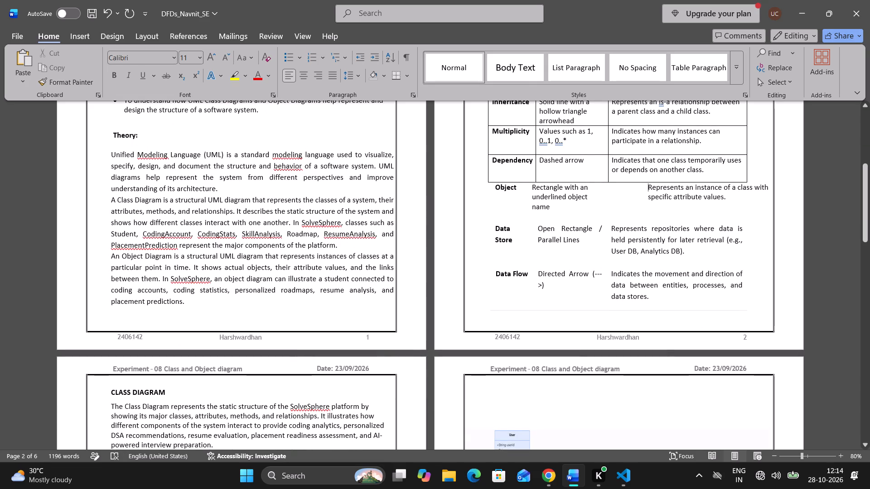
drag(497, 193, 723, 295)
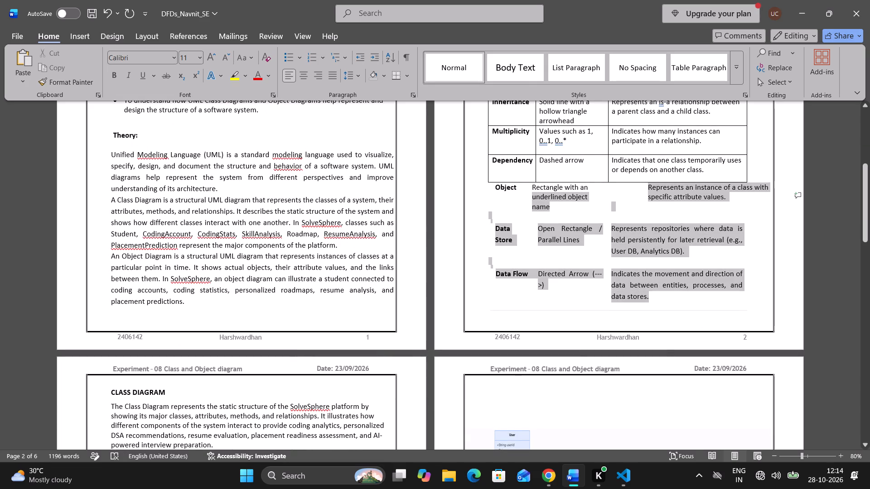
drag(723, 295, 721, 295)
key(BackSpace)
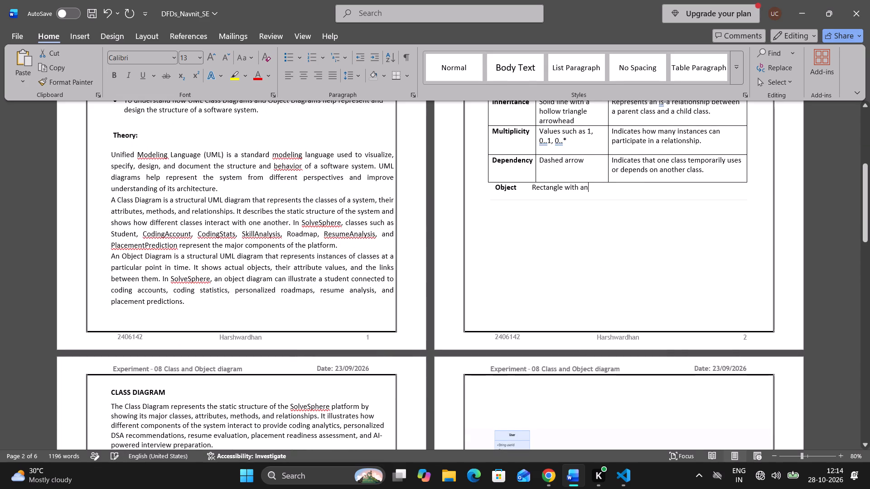
Erase the remaining "Object Rectangle with an" line directly below the UML notations table.
key(BackSpace)
key(BackSpace)
key(BackSpace)
key(BackSpace)
key(BackSpace)
key(BackSpace)
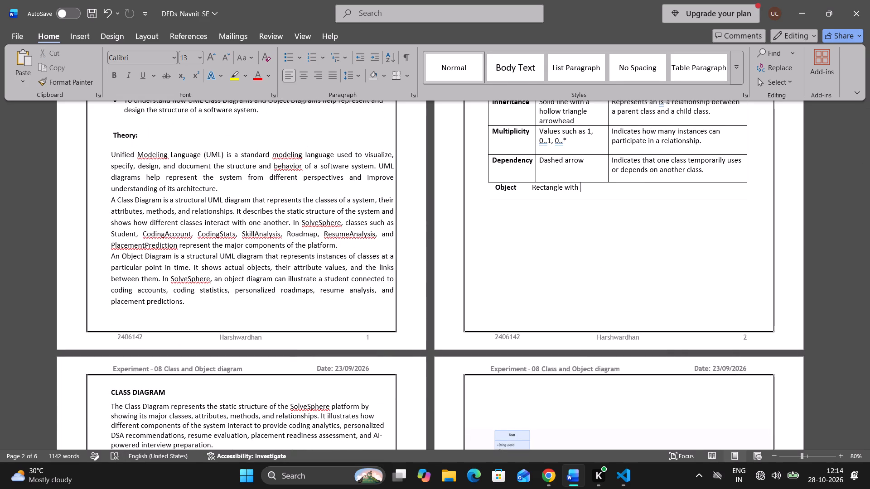
key(BackSpace)
key(BackSpace)
key(BackSpace)
key(BackSpace)
key(BackSpace)
key(BackSpace)
key(BackSpace)
key(BackSpace)
key(BackSpace)
key(BackSpace)
key(BackSpace)
key(BackSpace)
key(BackSpace)
key(BackSpace)
key(BackSpace)
key(BackSpace)
key(BackSpace)
key(BackSpace)
key(BackSpace)
key(BackSpace)
key(BackSpace)
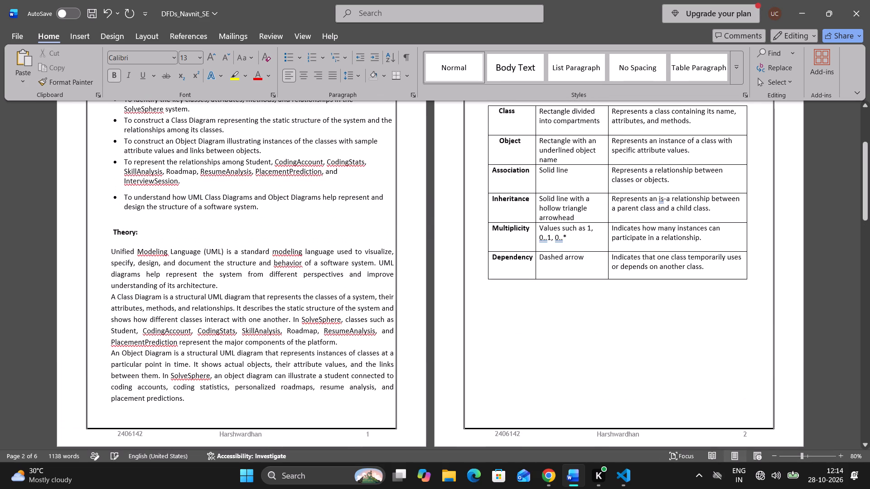
Delete the stray line "Represents a class containing its name, attributes , and methods." between the header row and the UML notations table.
scroll(704, 336, up, 3)
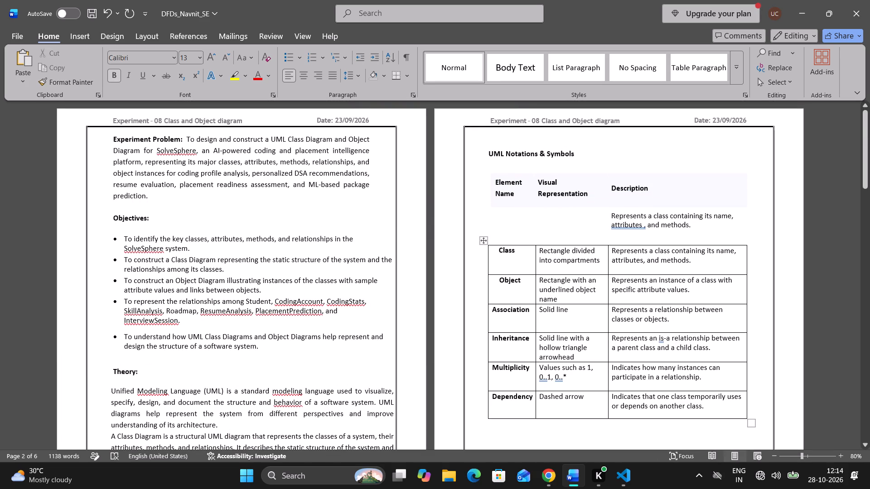
drag(699, 229, 614, 216)
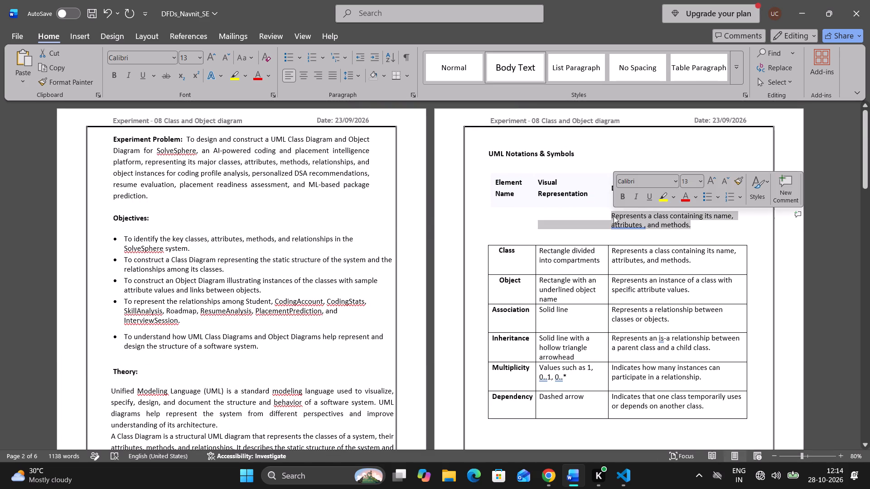
key(BackSpace)
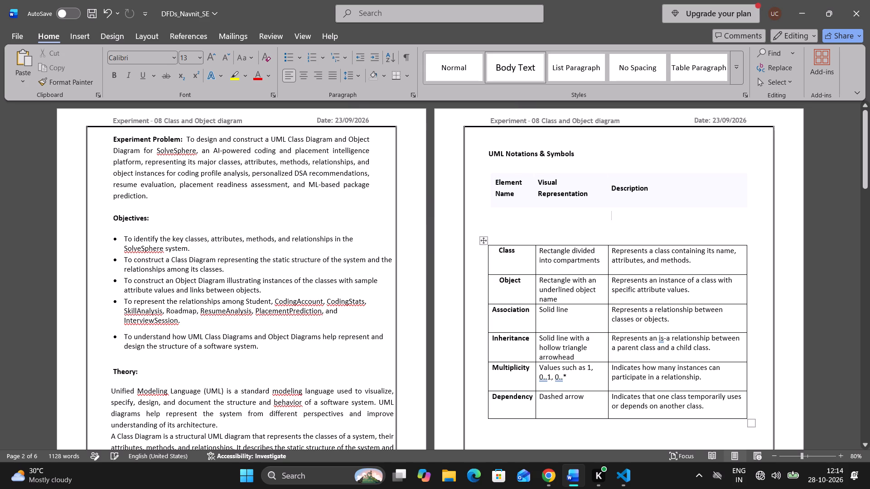
Move the UML notations table up so it sits just beneath the Element Name, Visual Representation and Description header row.
drag(481, 242, 479, 226)
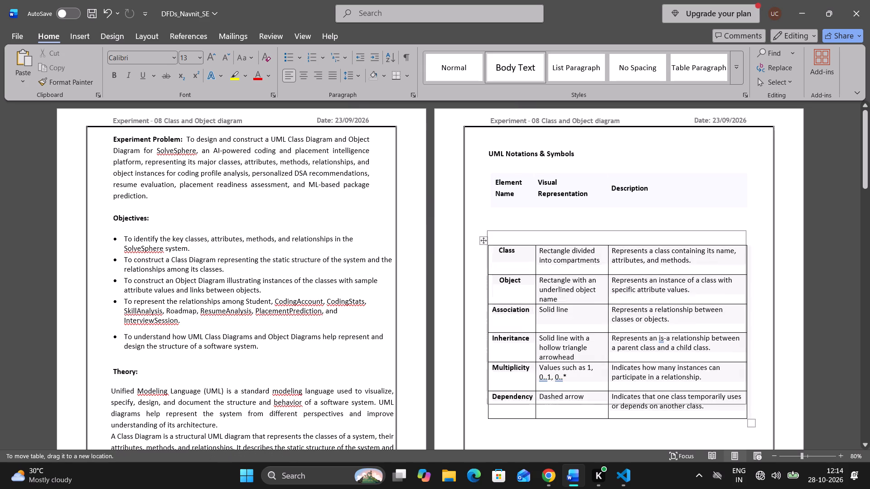
drag(479, 226, 481, 207)
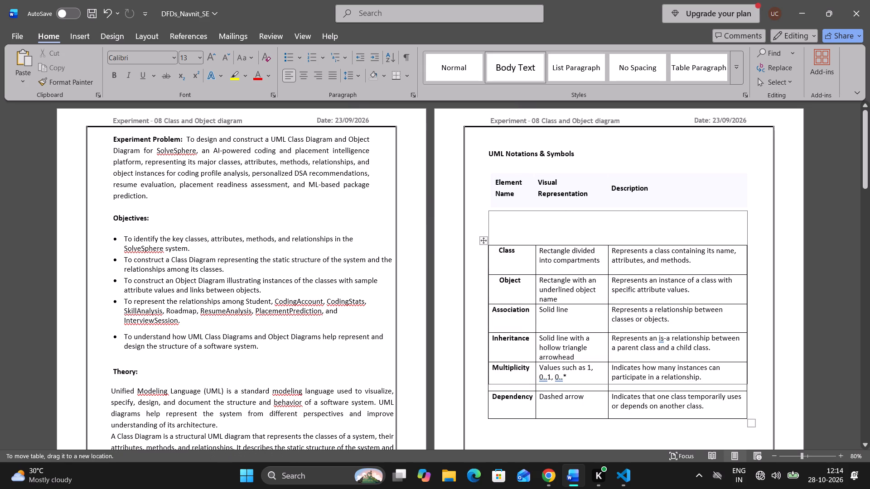
drag(481, 207, 482, 207)
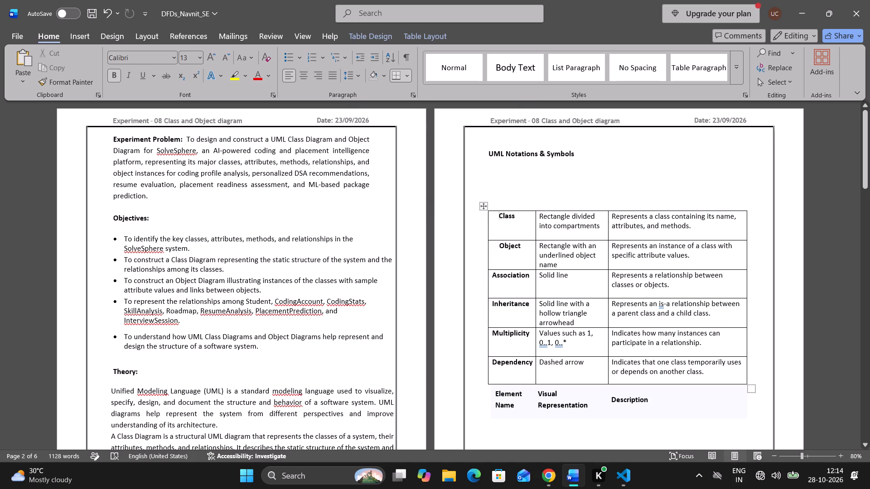
drag(485, 210, 485, 221)
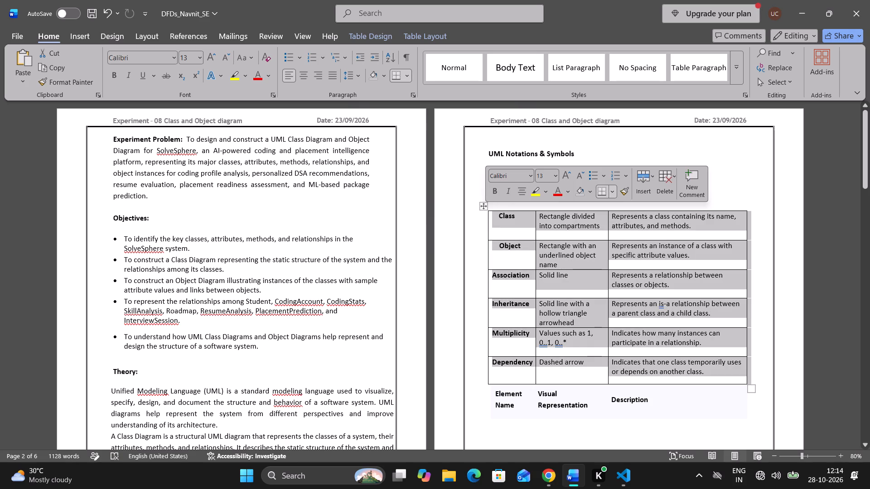
drag(484, 205, 485, 223)
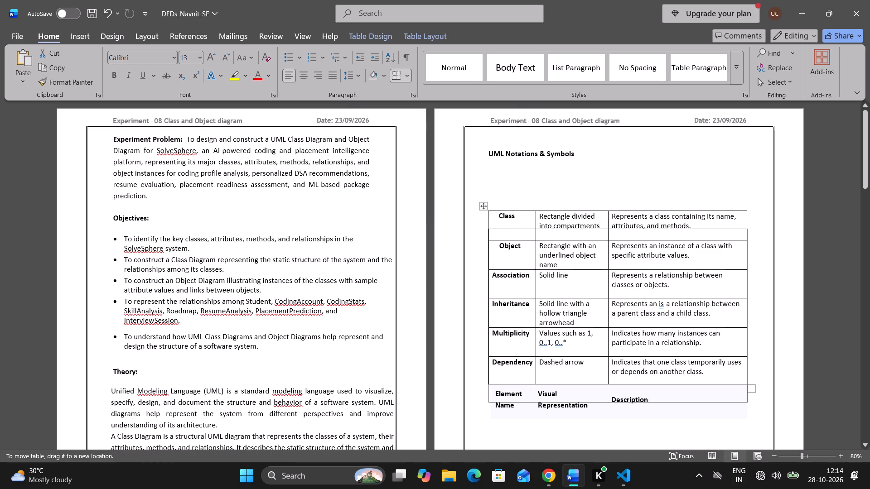
drag(485, 223, 485, 224)
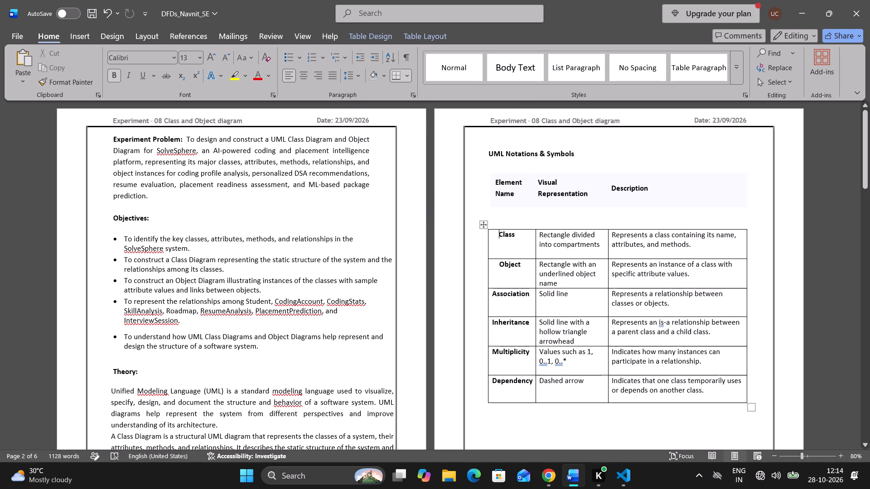
drag(483, 225, 484, 217)
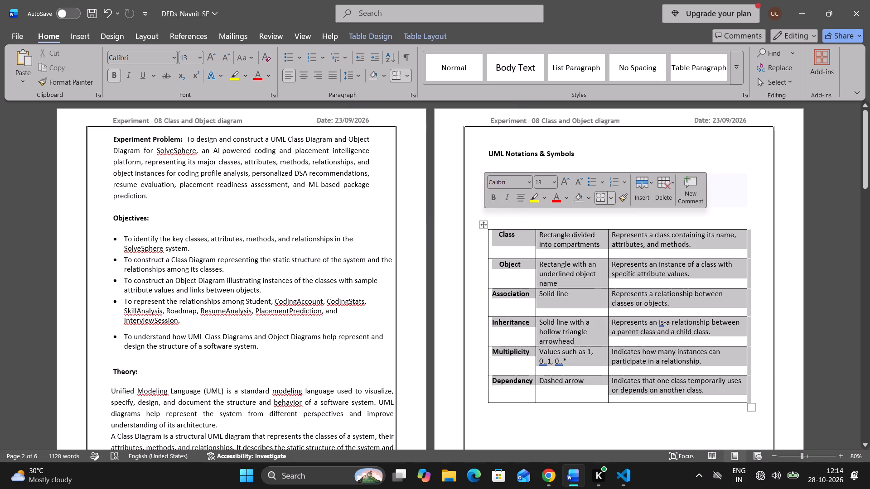
drag(484, 228, 484, 226)
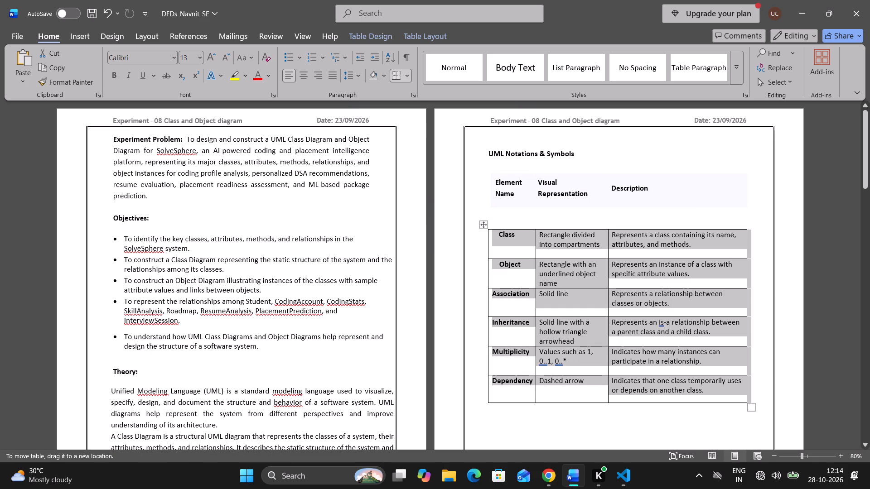
drag(484, 226, 484, 218)
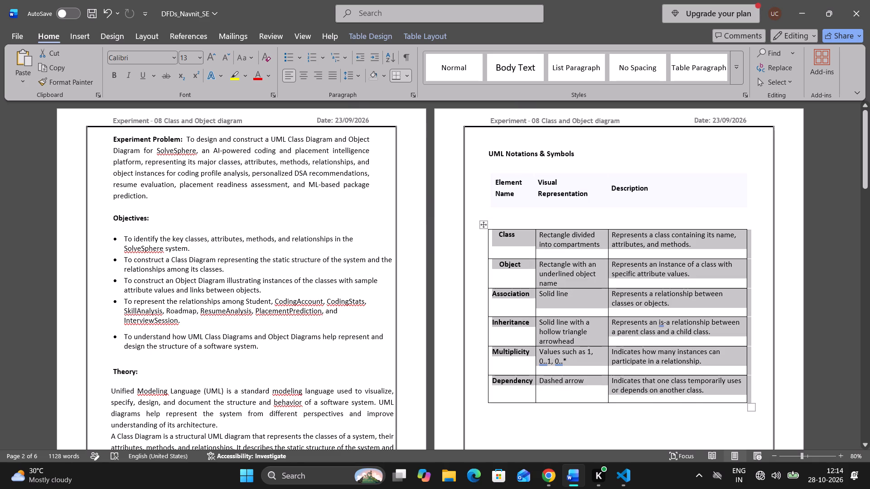
drag(483, 224, 486, 211)
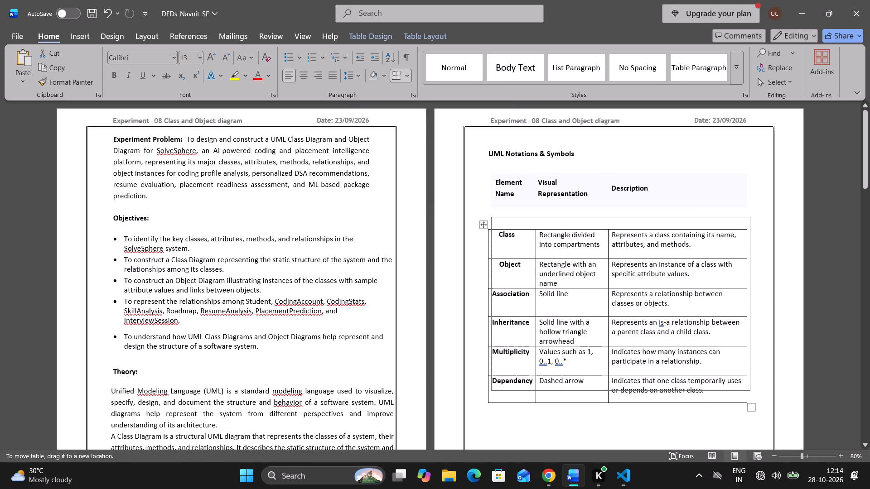
drag(486, 211, 484, 213)
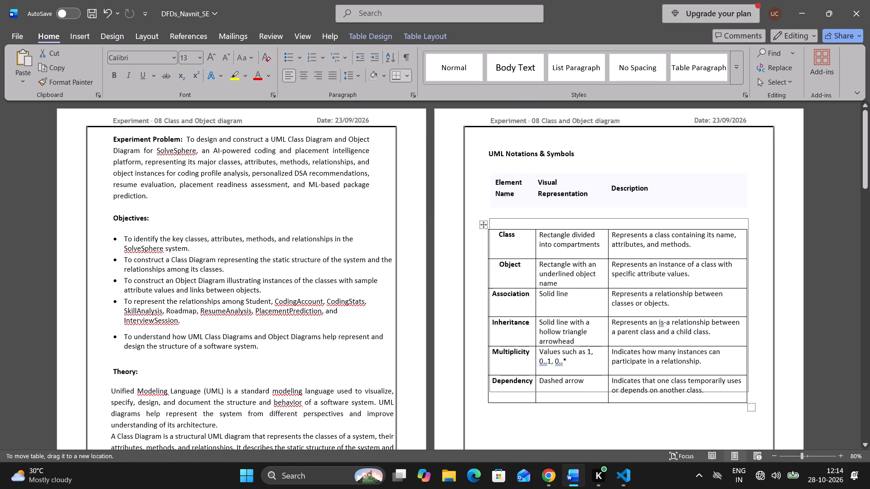
drag(484, 213, 486, 214)
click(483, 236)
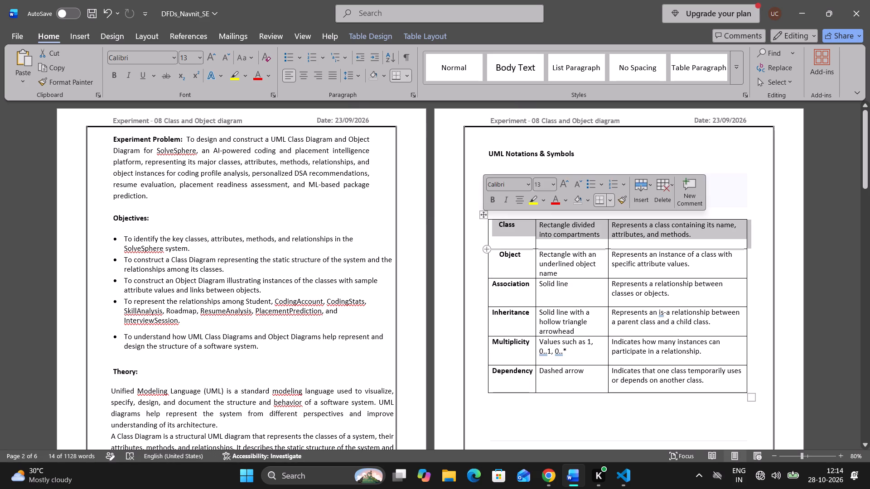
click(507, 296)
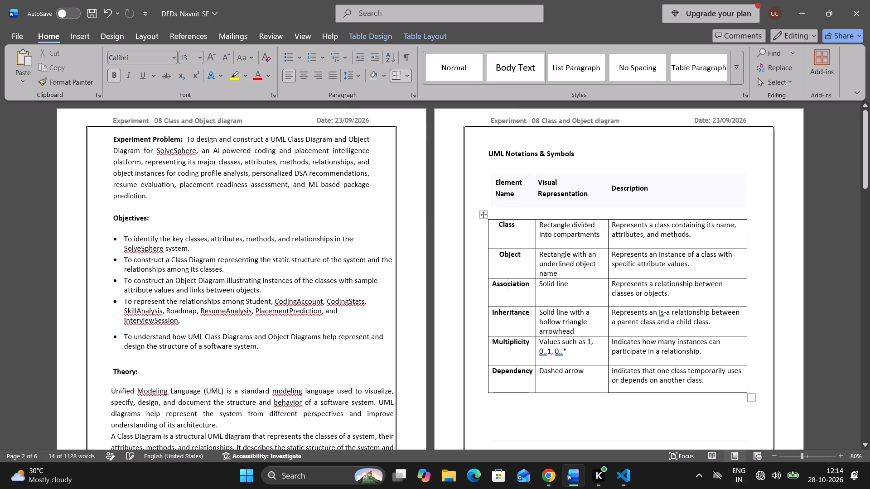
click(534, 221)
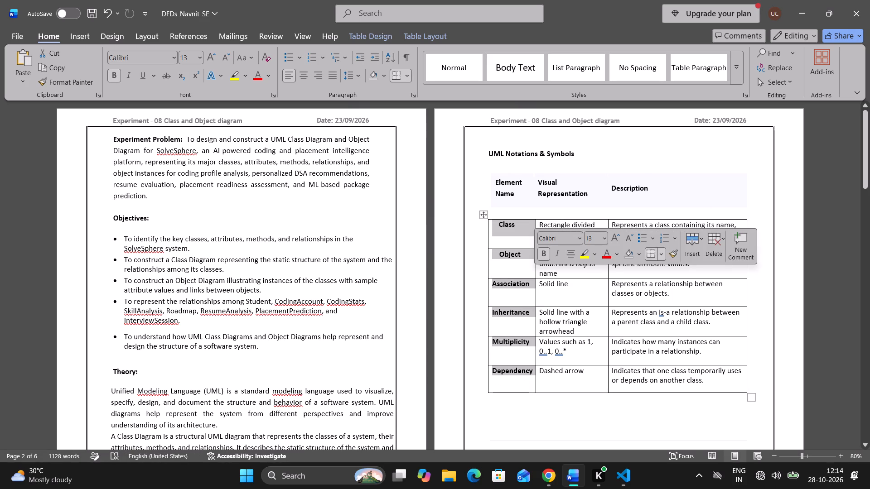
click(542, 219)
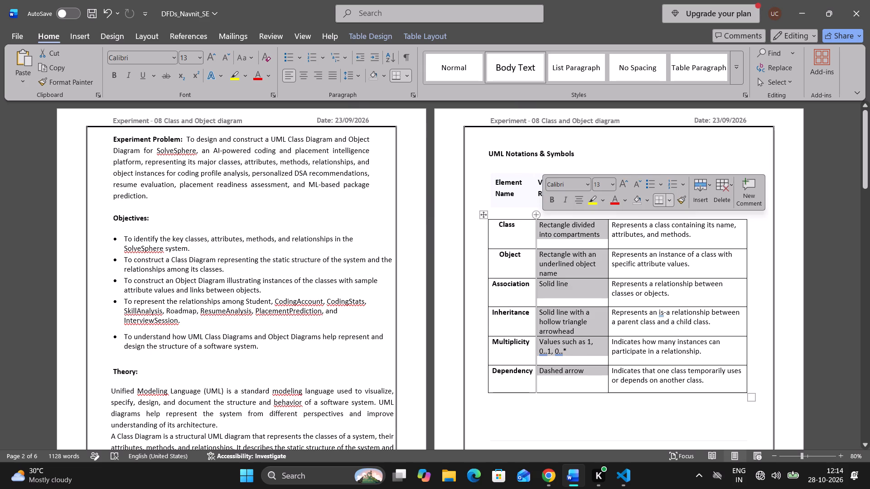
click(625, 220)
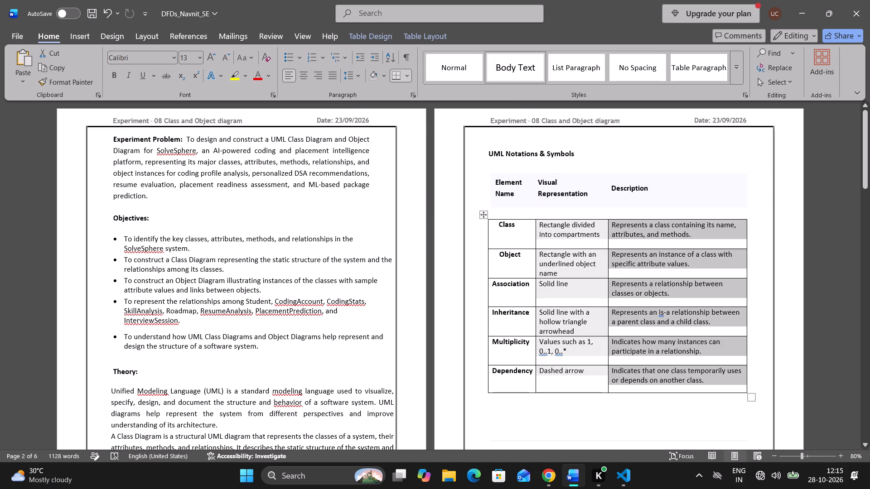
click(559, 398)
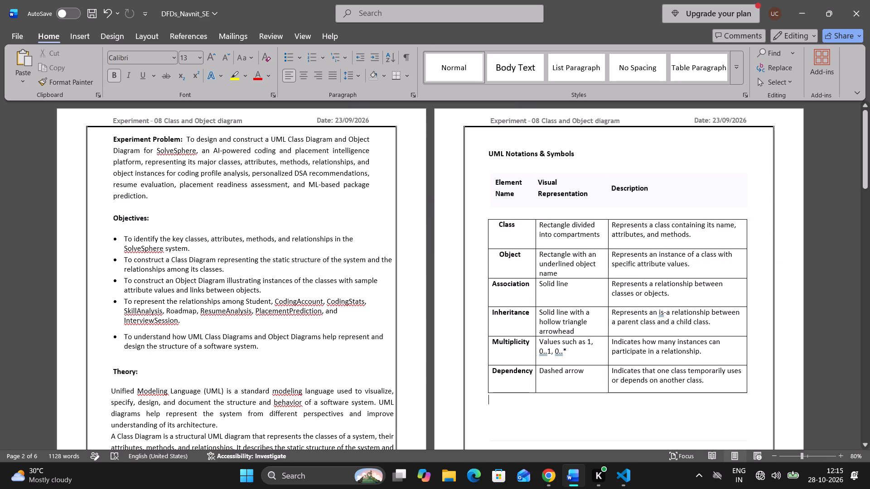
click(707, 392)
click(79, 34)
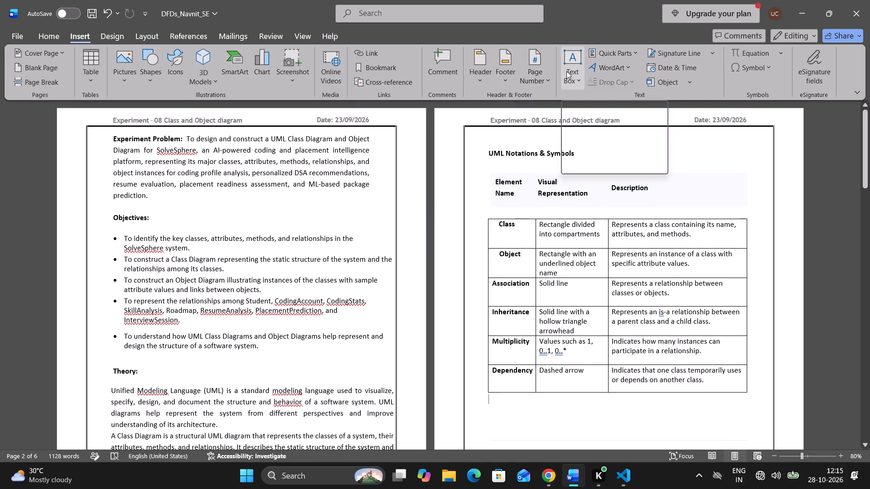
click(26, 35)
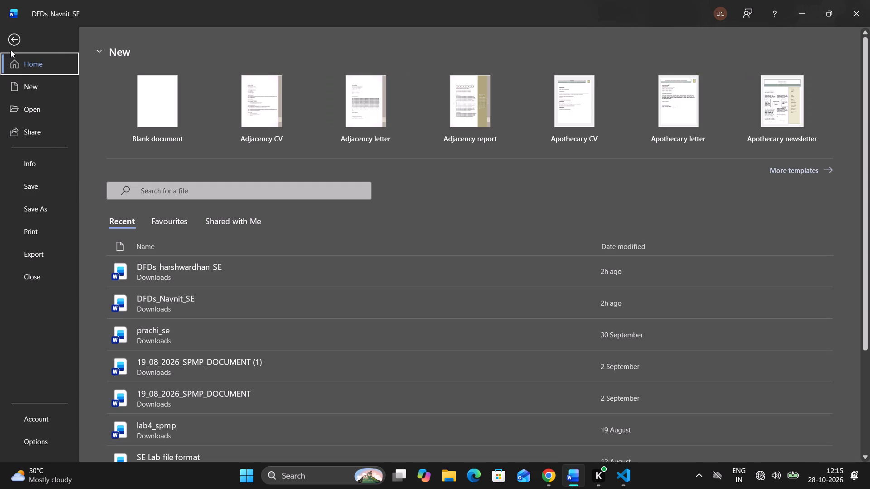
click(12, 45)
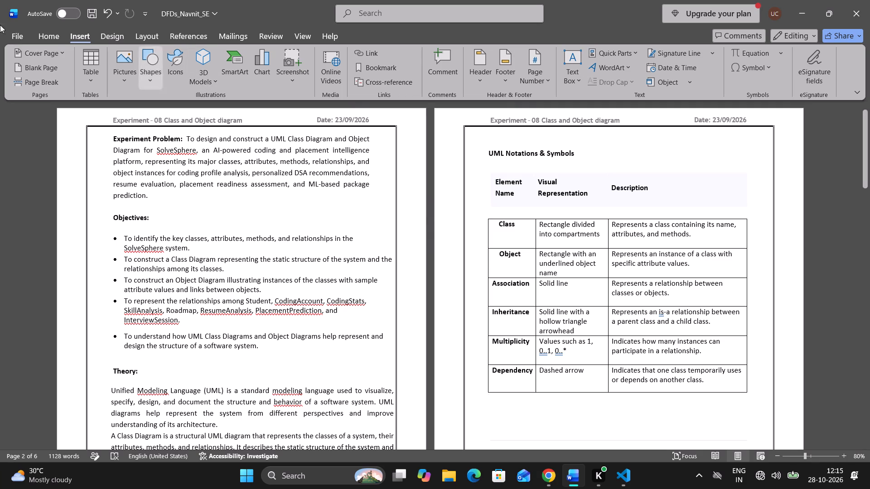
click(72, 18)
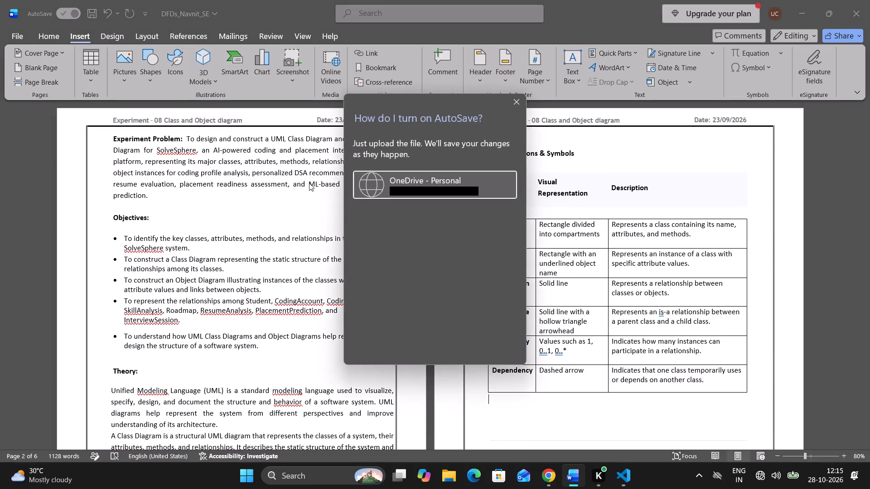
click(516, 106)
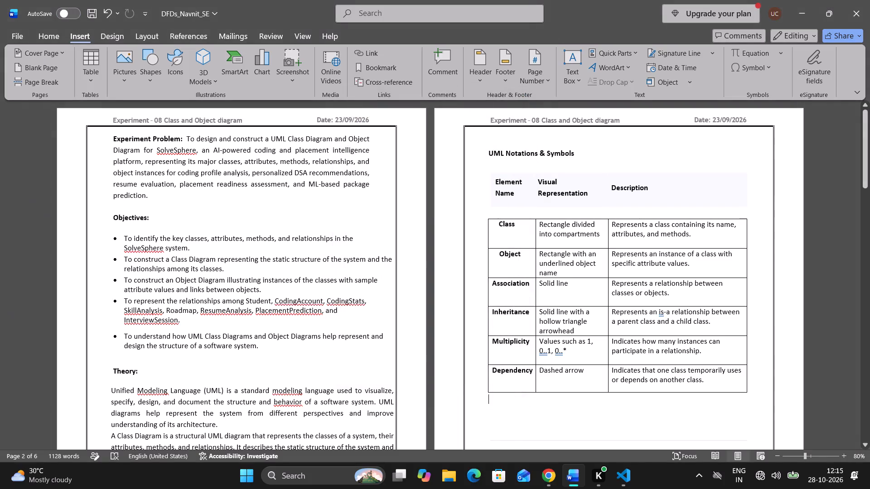
Save the document.
key(ctrl+s)
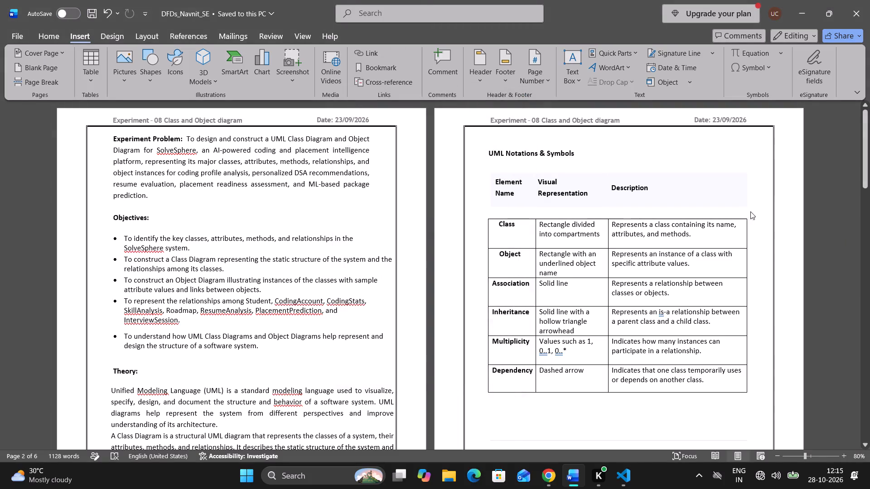
Select the entire UML notations table from Class to Dependency and open its border options.
click(743, 221)
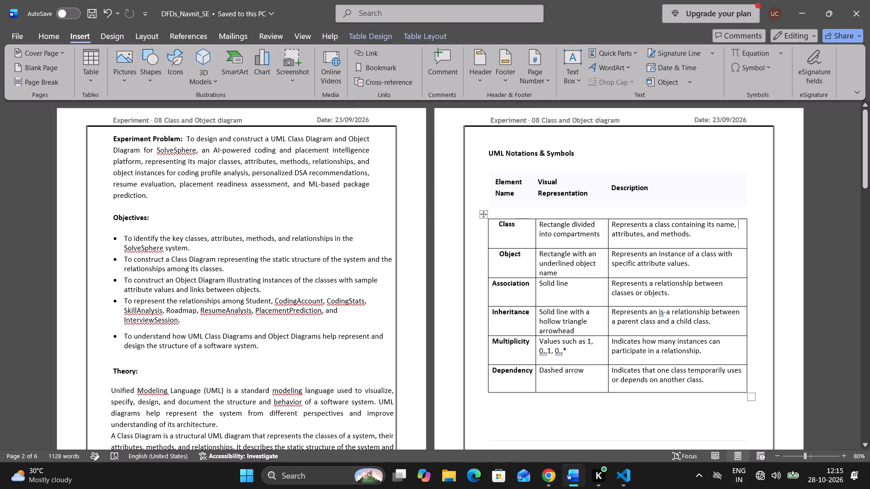
click(752, 400)
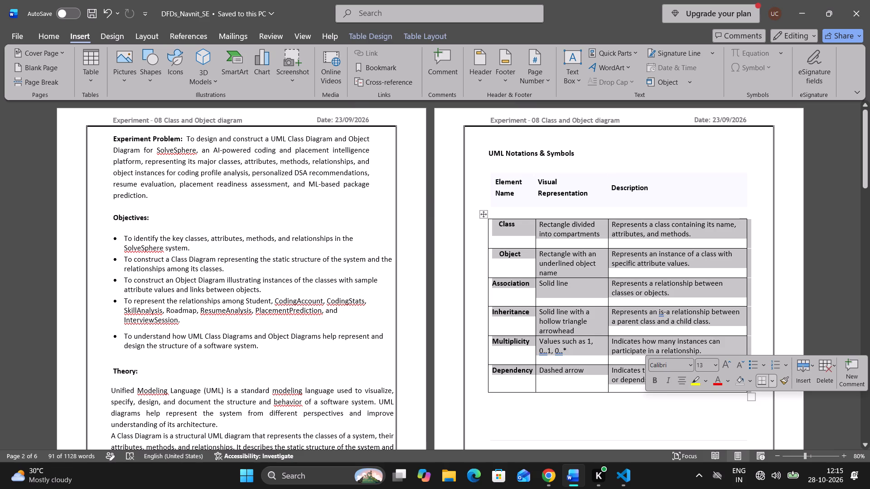
click(774, 376)
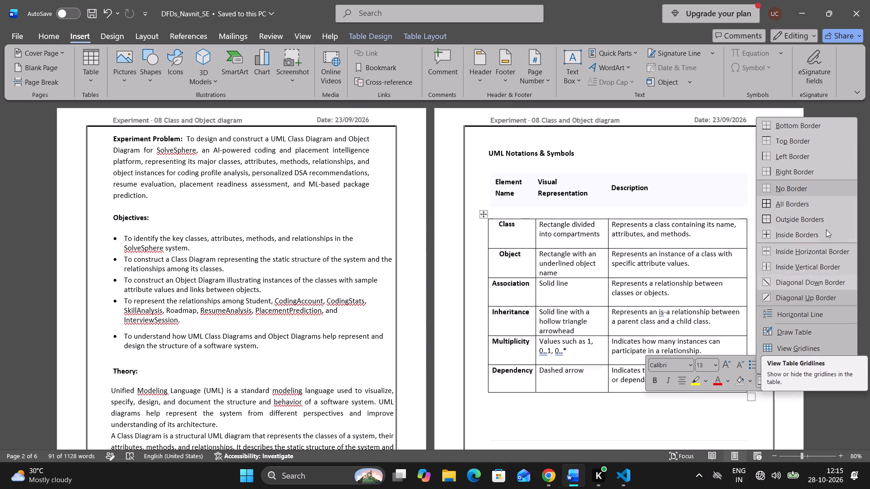
Remove all borders from the selected UML notations table covering the Class to Dependency rows, and deselect it.
click(794, 187)
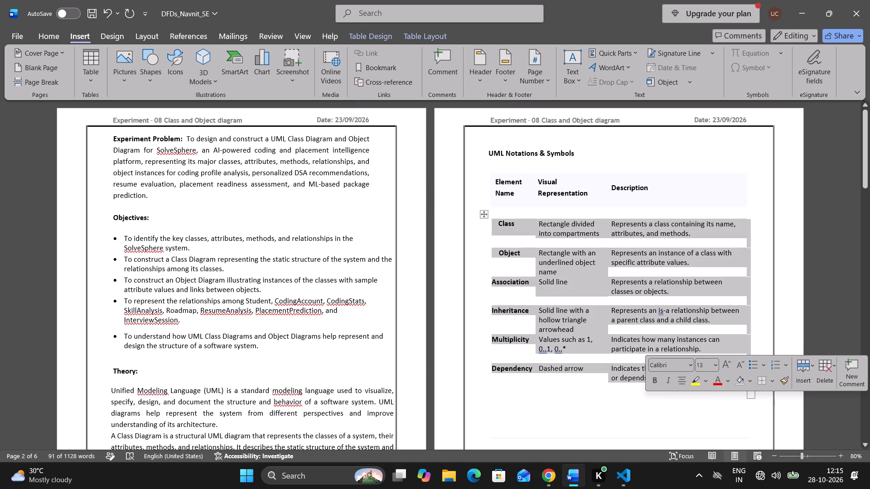
click(788, 166)
click(734, 152)
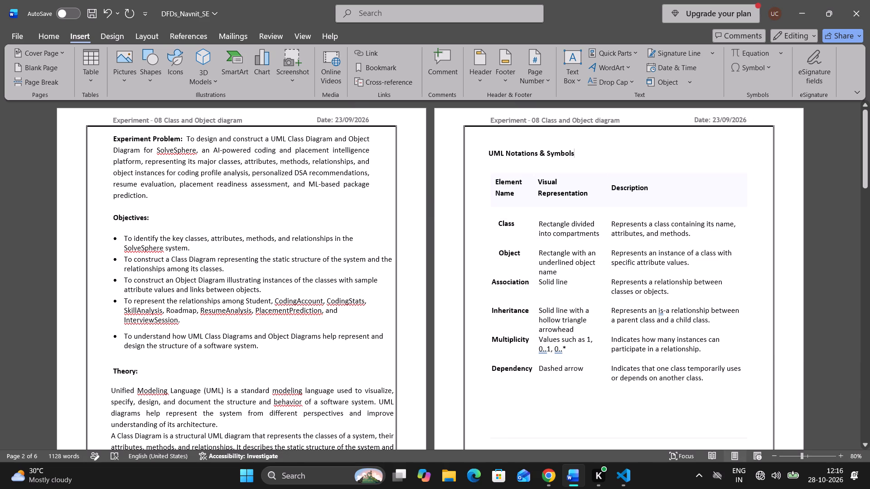
Review the layout of the pages following the UML notations table, through the Class Diagram section's class descriptions and diagram.
scroll(734, 152, down, 1)
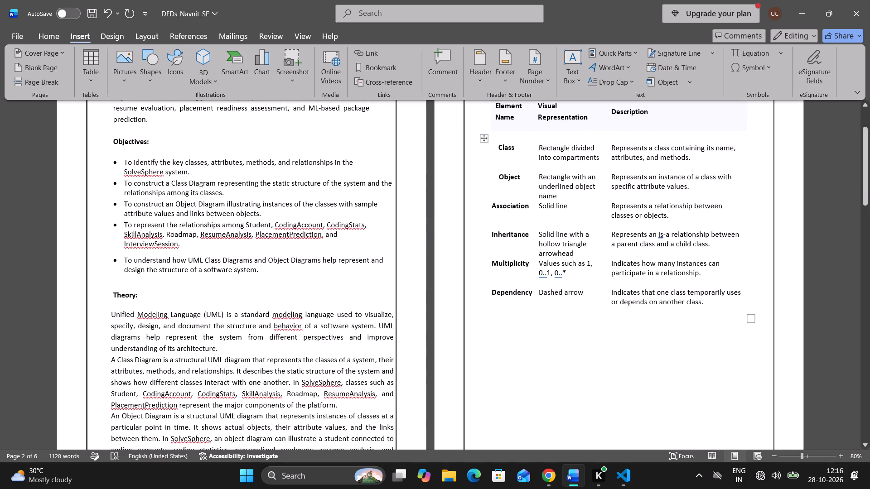
scroll(734, 152, down, 2)
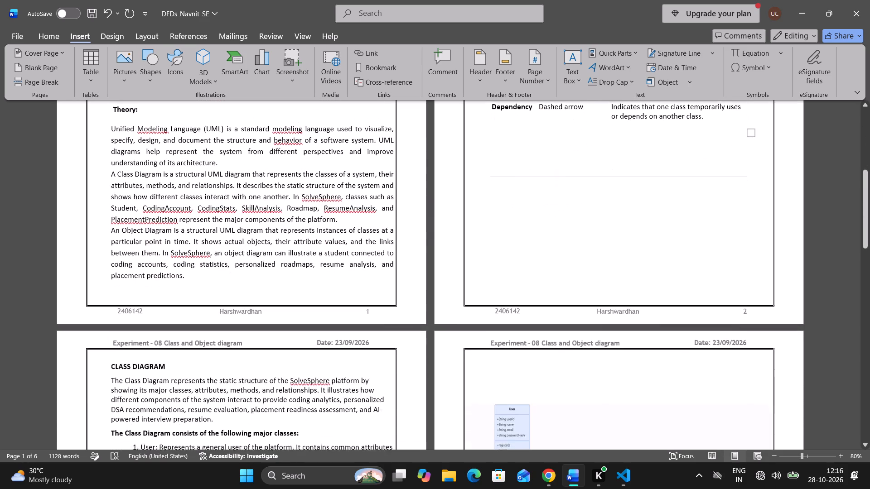
scroll(734, 152, up, 3)
scroll(734, 152, down, 3)
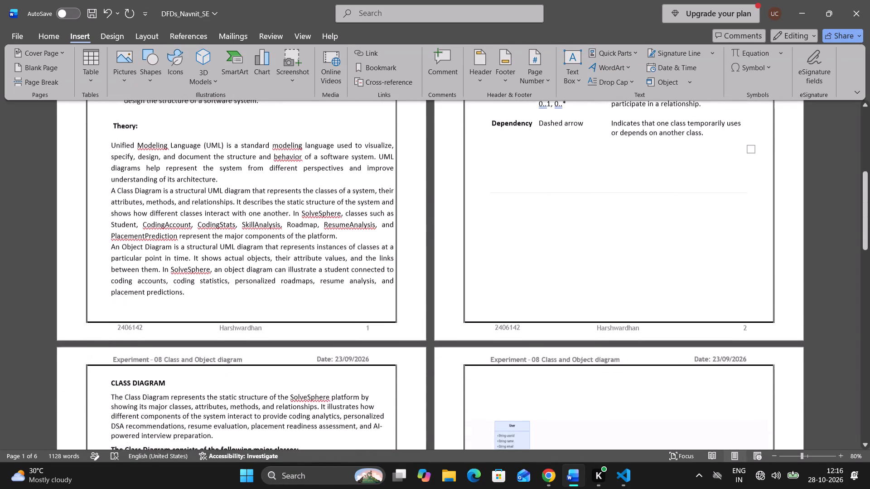
scroll(734, 152, down, 4)
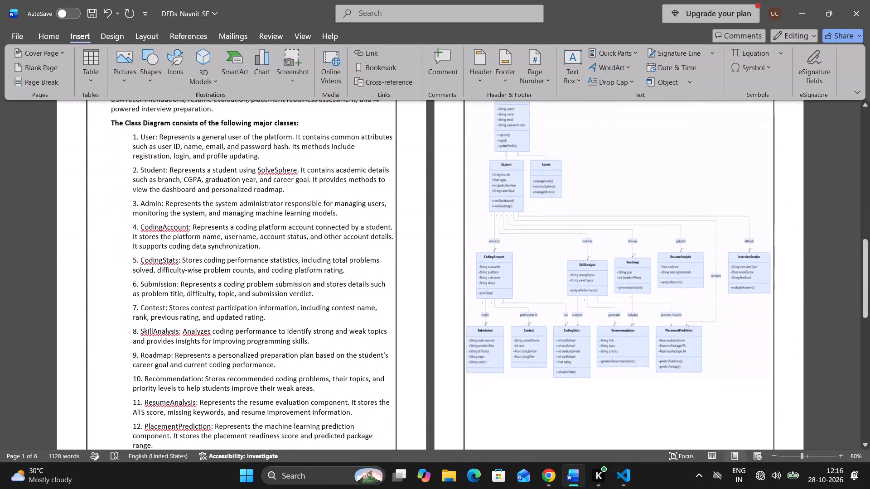
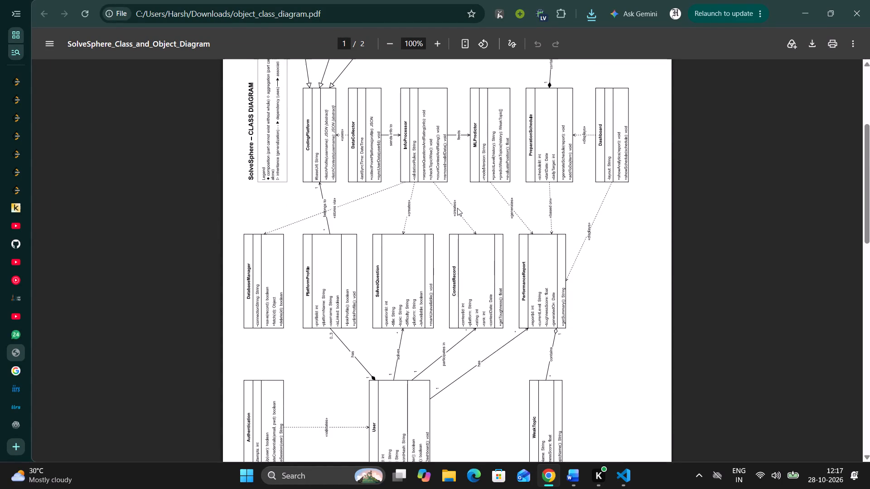
Rotate the SolveSphere class diagram PDF three quarter turns so its first page reads upright in landscape.
scroll(457, 208, up, 3)
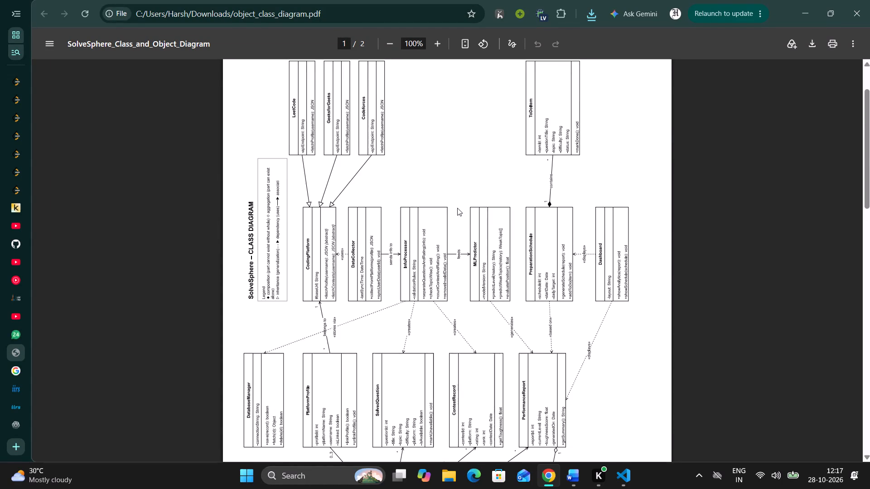
scroll(457, 208, up, 3)
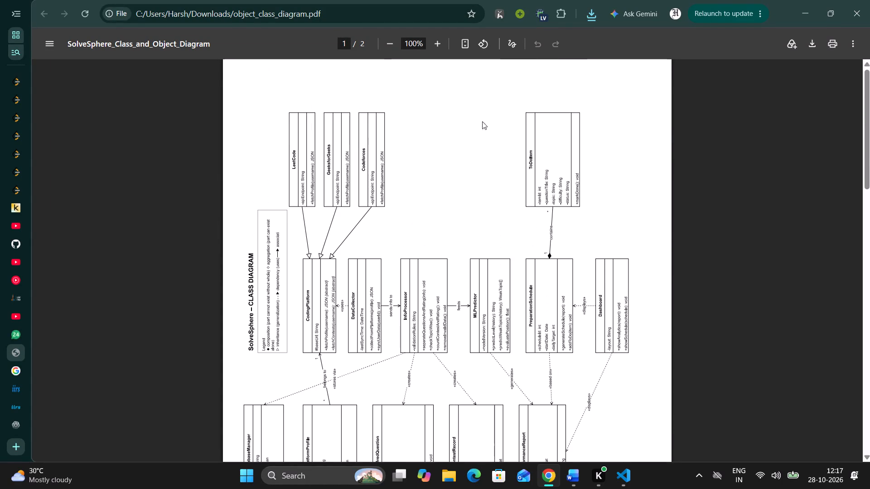
click(485, 39)
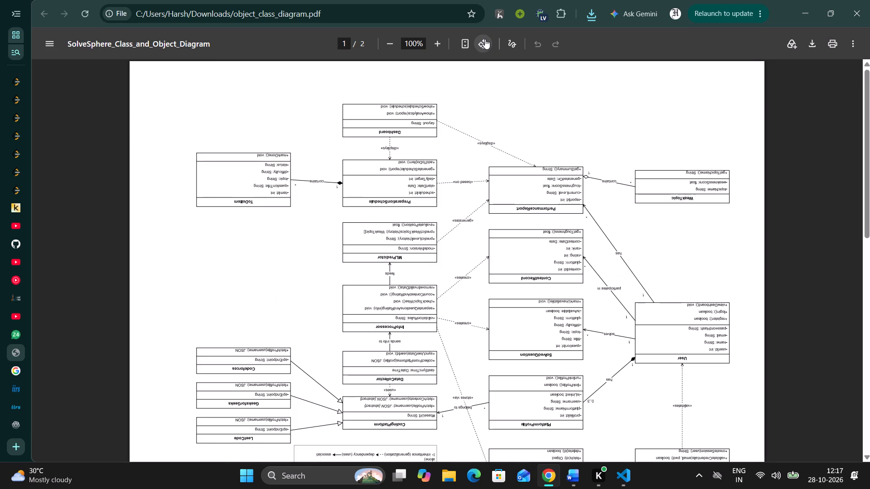
click(485, 39)
click(485, 39)
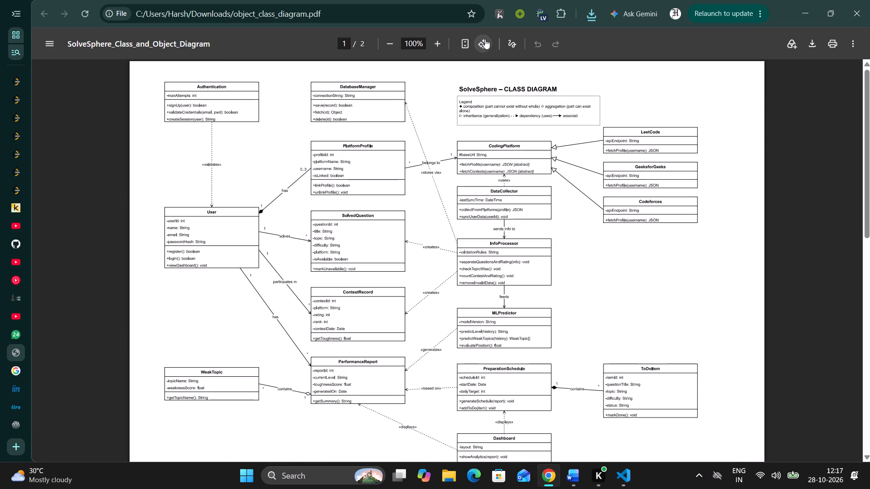
Capture a screen snip of the whole SolveSphere class diagram on page 1 of the PDF, from Authentication down to Dashboard.
scroll(486, 149, up, 1)
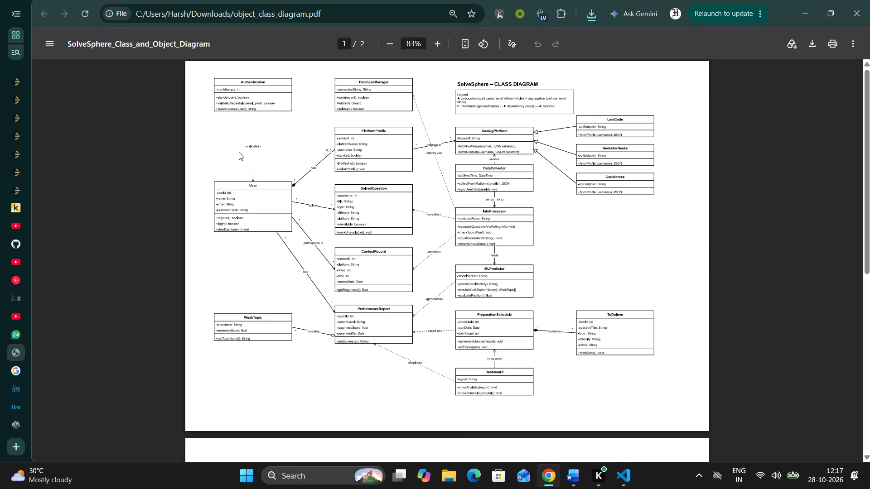
key(shift+super+s)
drag(196, 69, 686, 355)
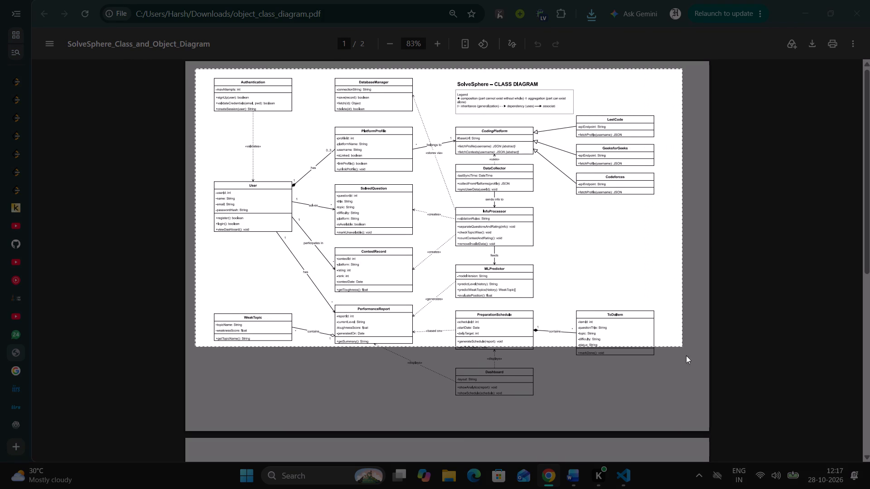
drag(686, 355, 688, 409)
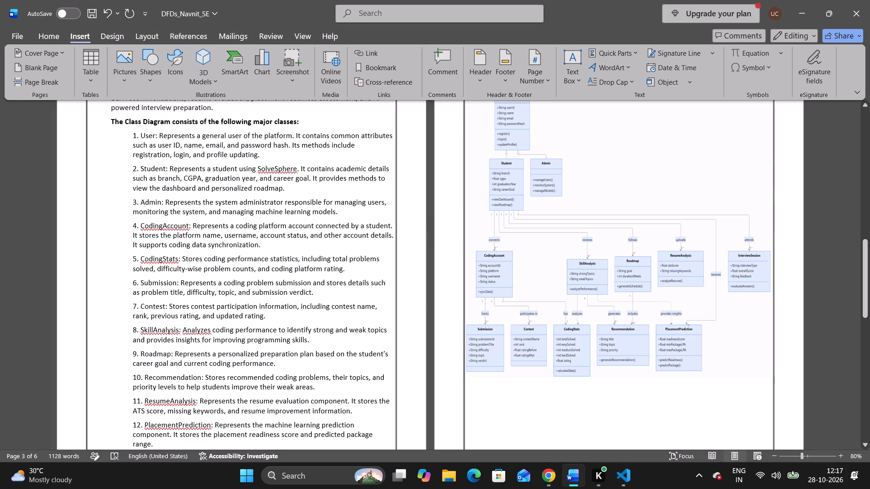
Switch to the Word document and replace the old class diagram image with the captured SolveSphere class diagram.
click(585, 261)
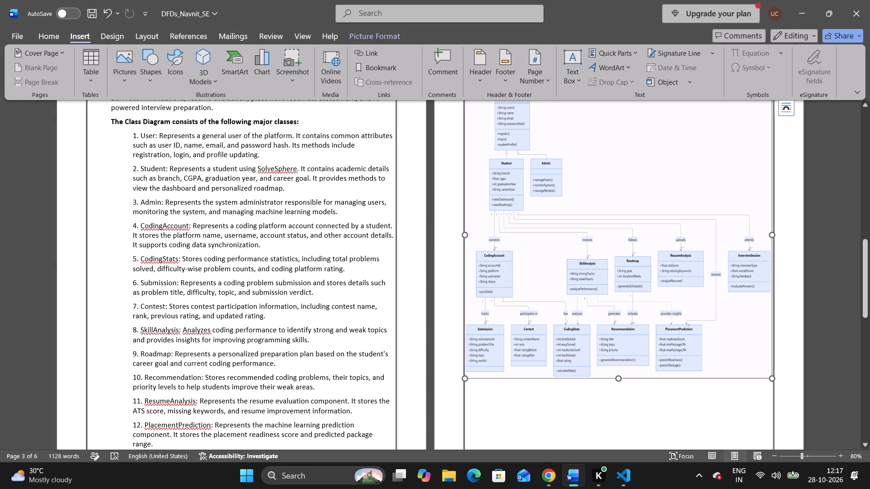
key(BackSpace)
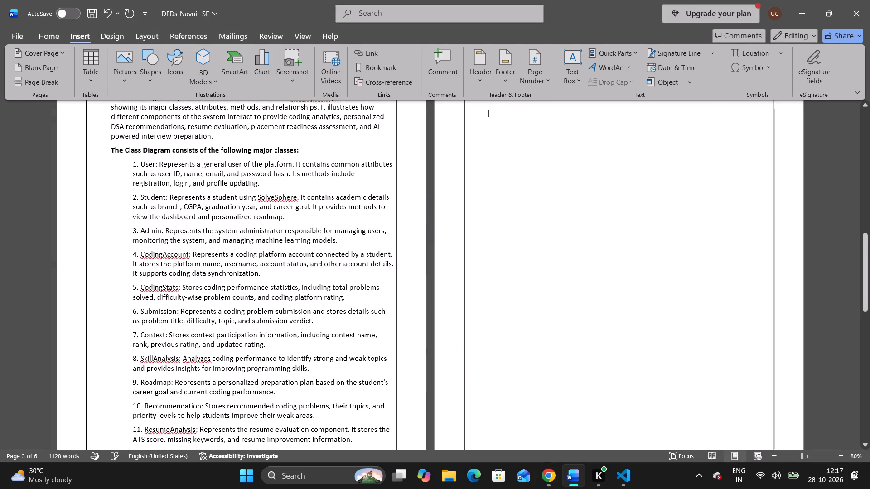
key(ctrl+v)
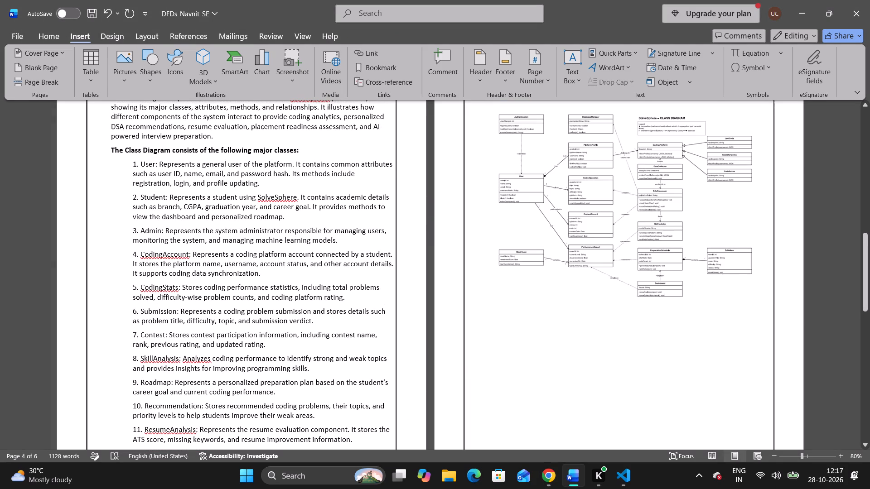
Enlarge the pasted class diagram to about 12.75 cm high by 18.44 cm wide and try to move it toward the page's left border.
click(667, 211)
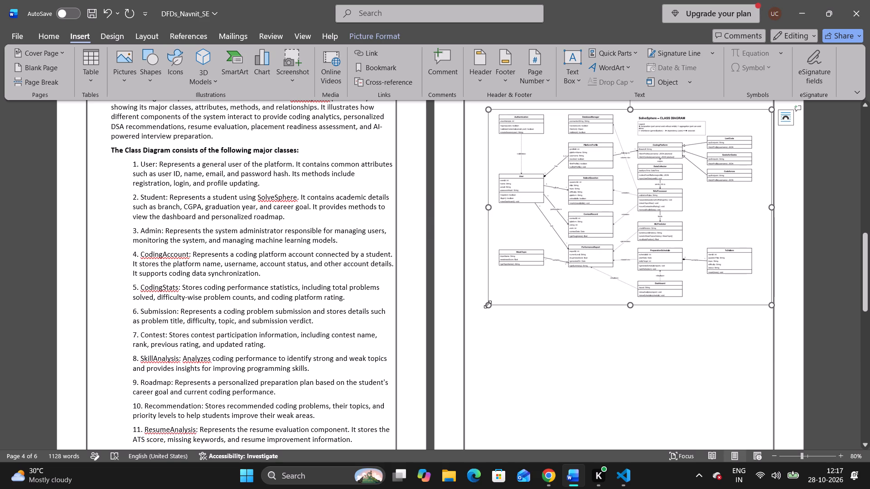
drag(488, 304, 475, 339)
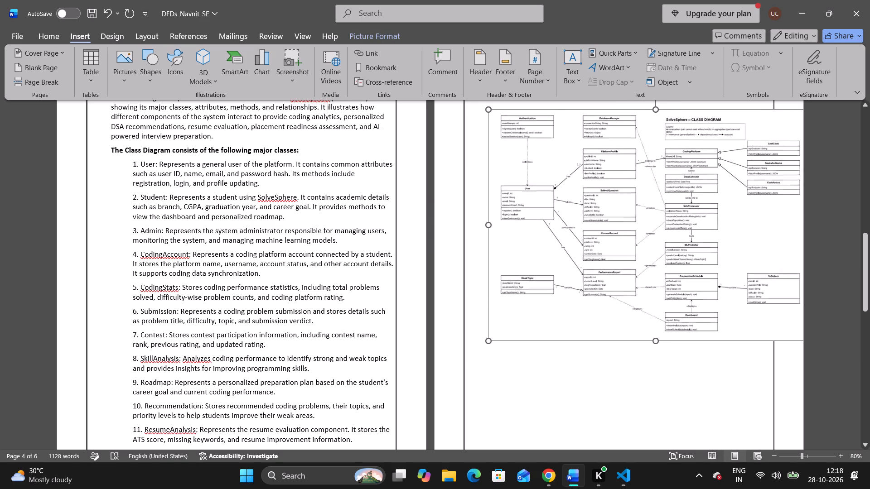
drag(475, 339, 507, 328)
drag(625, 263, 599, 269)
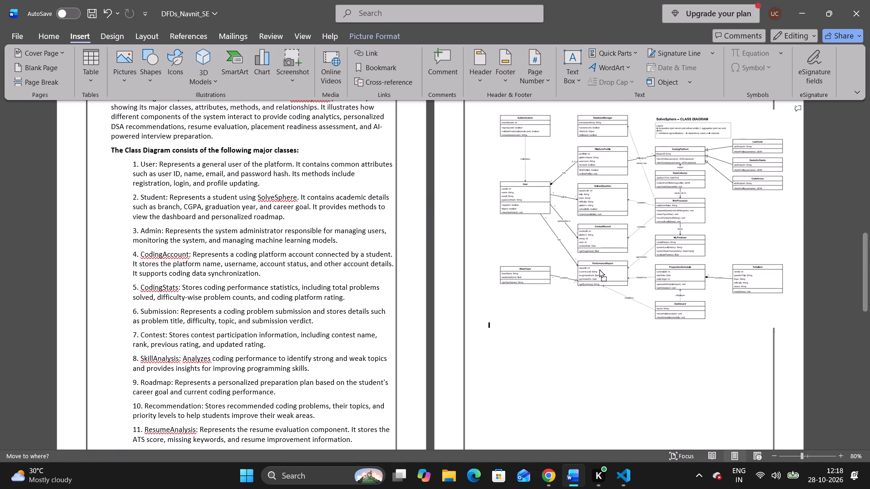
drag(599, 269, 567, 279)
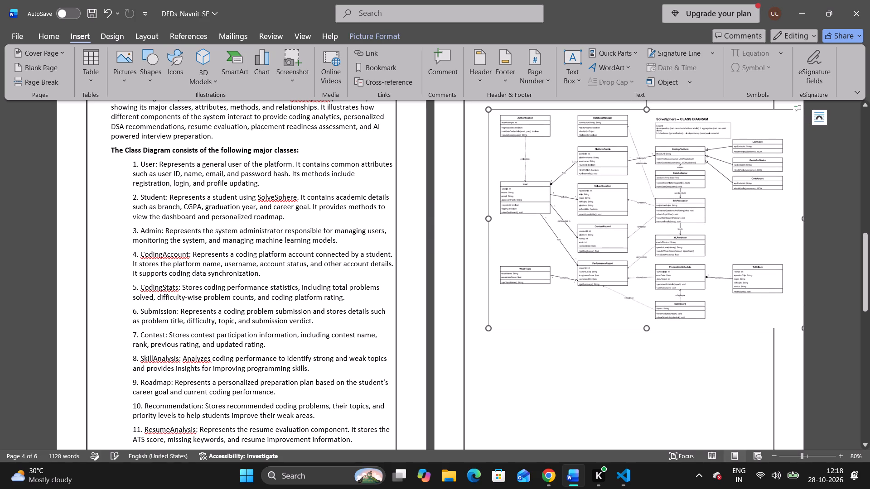
Set the class diagram's text wrapping to Tight and move the picture toward the page's left border.
click(820, 123)
click(819, 121)
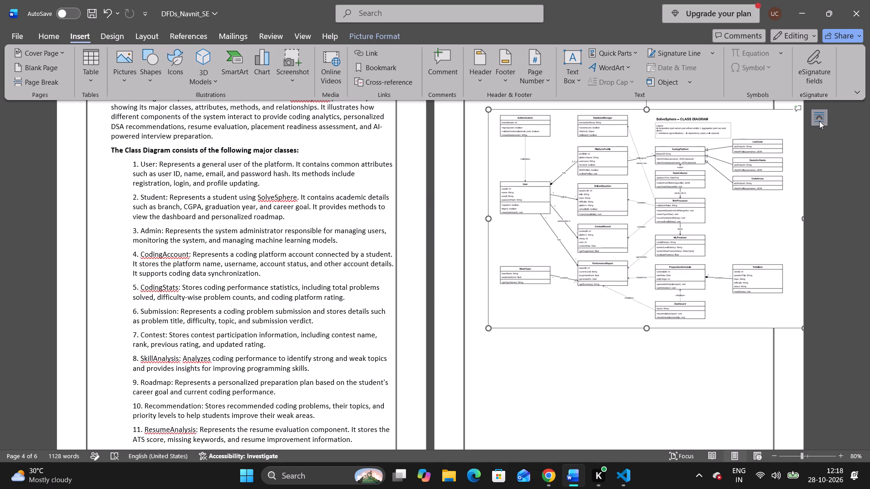
click(819, 121)
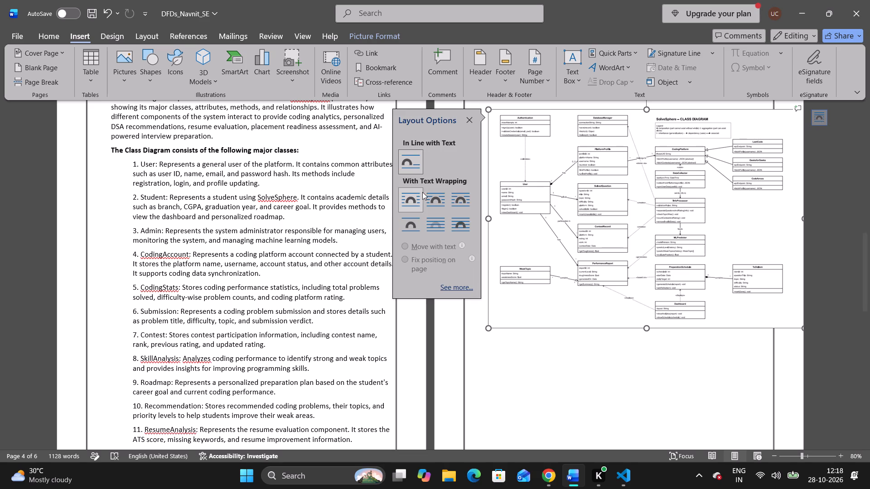
click(432, 195)
double_click(596, 199)
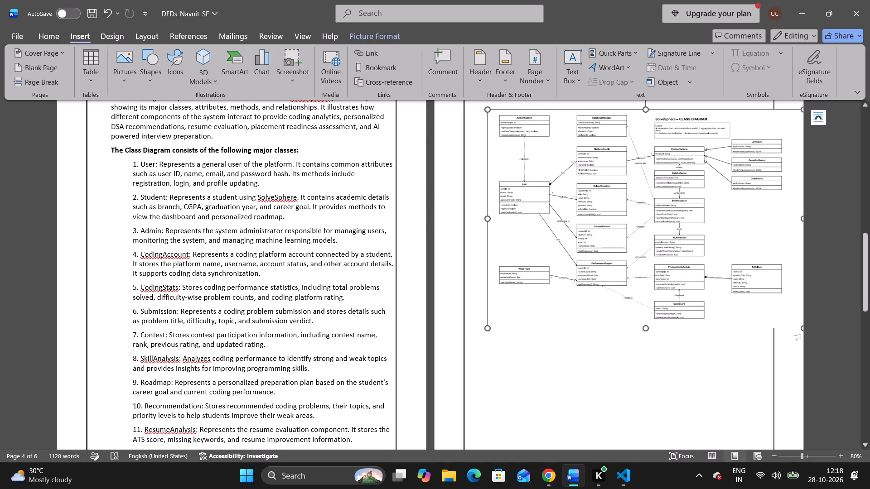
drag(596, 199, 567, 200)
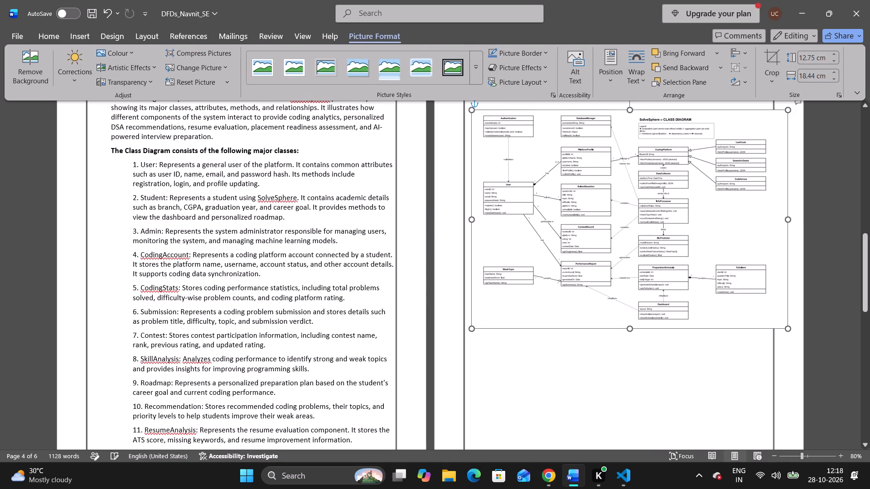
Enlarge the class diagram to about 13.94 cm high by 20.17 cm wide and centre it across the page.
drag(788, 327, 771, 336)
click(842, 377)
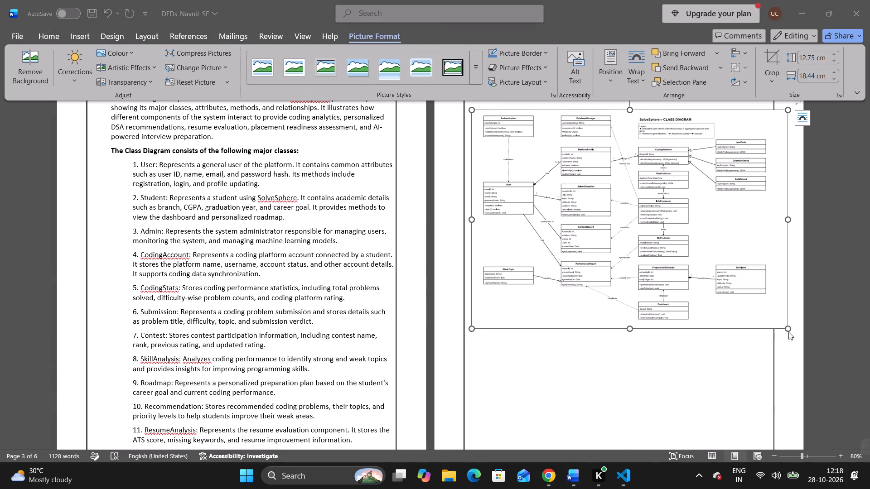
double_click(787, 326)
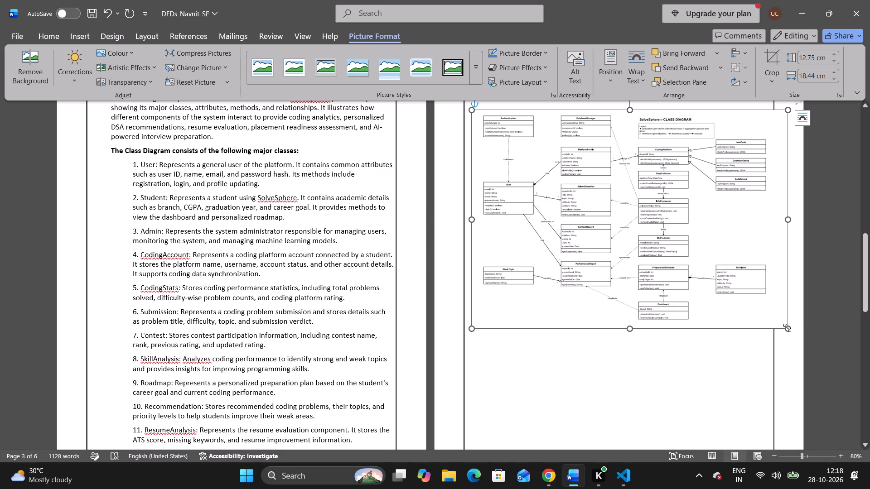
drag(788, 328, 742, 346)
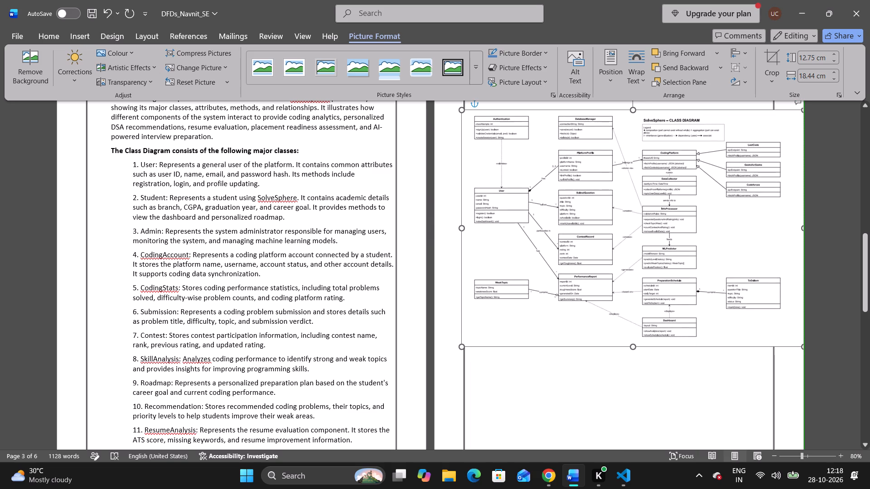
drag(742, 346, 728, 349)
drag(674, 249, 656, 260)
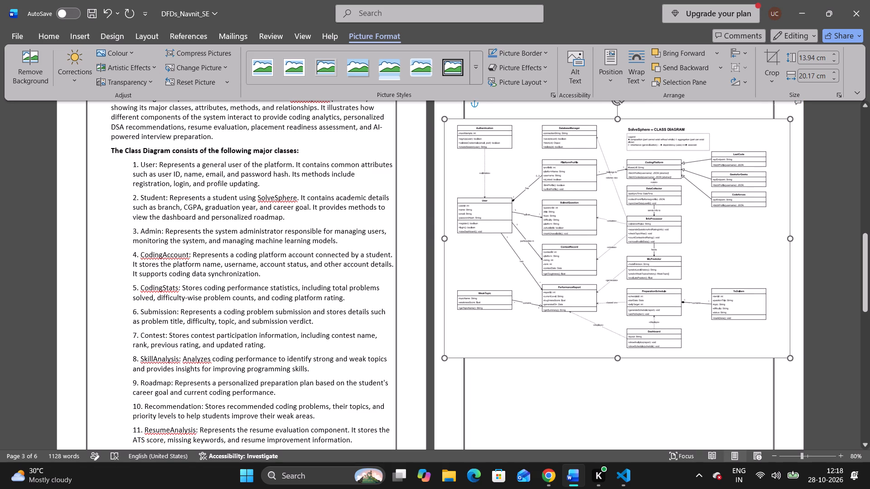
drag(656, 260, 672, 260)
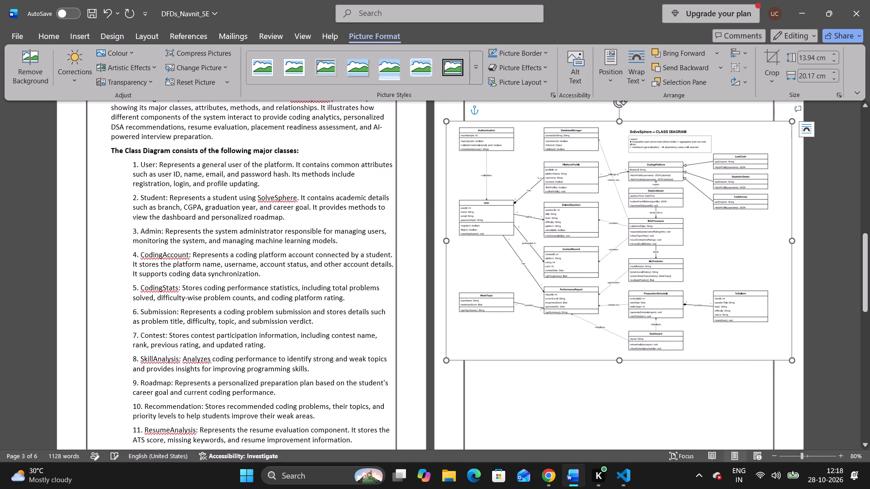
Shrink and reposition the class diagram to fit between the page's side borders, at about 12.2 cm high by 17.65 cm wide.
drag(793, 122, 744, 143)
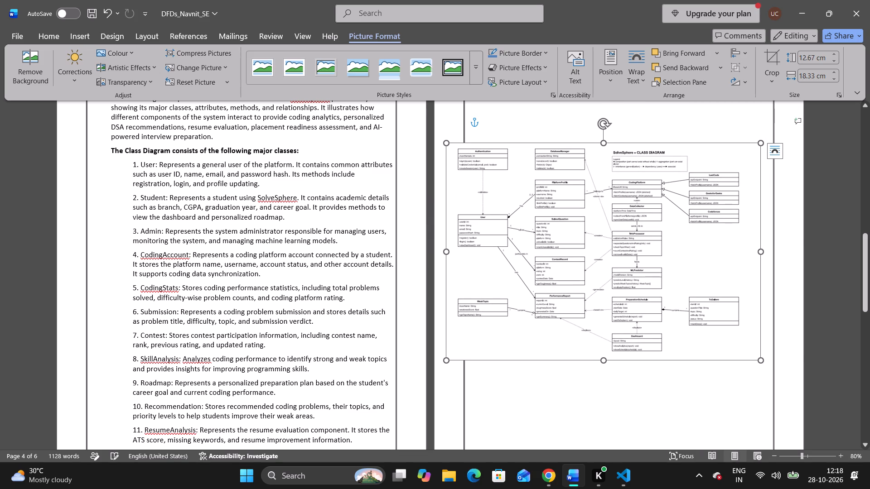
drag(686, 158, 701, 157)
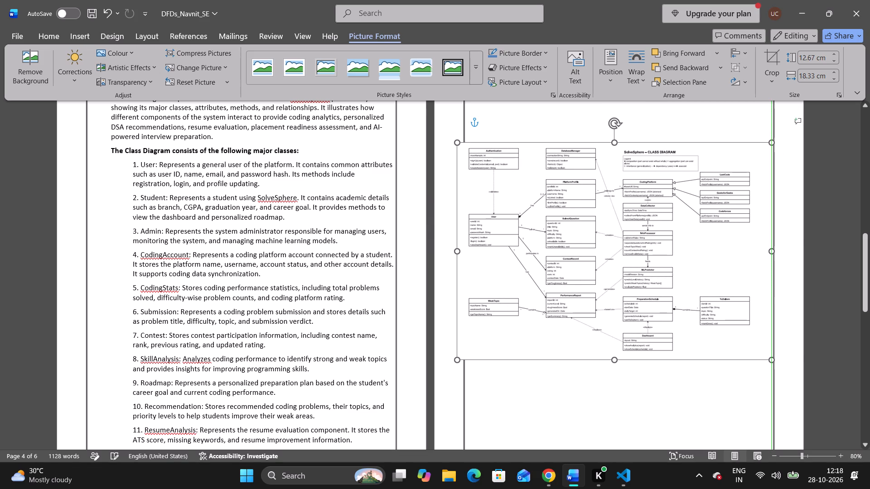
drag(701, 157, 709, 157)
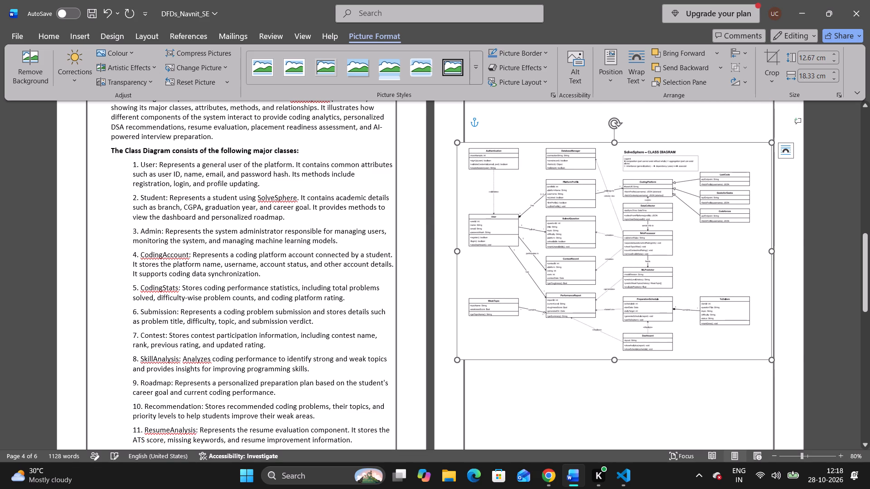
drag(772, 145, 743, 163)
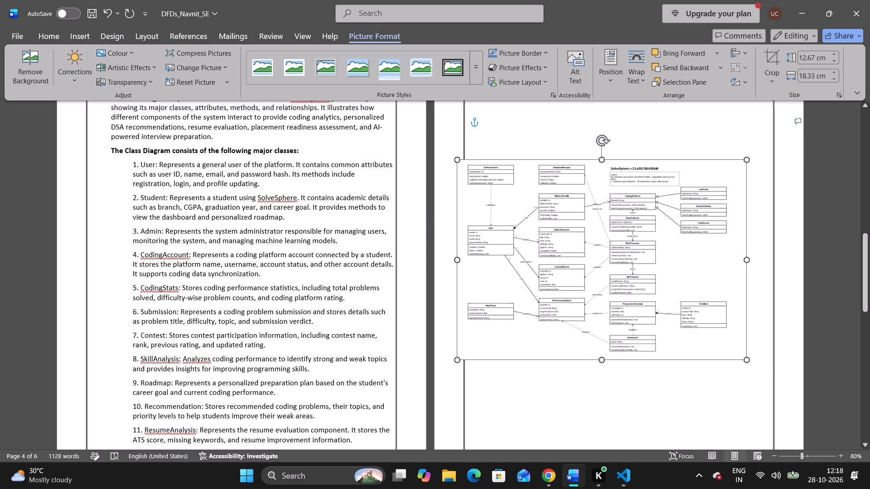
drag(743, 163, 739, 165)
drag(709, 189, 735, 179)
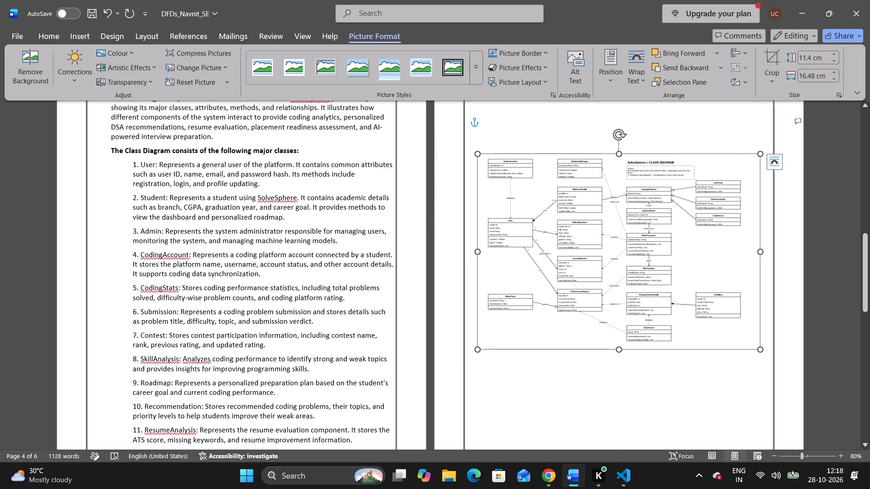
drag(761, 153, 765, 150)
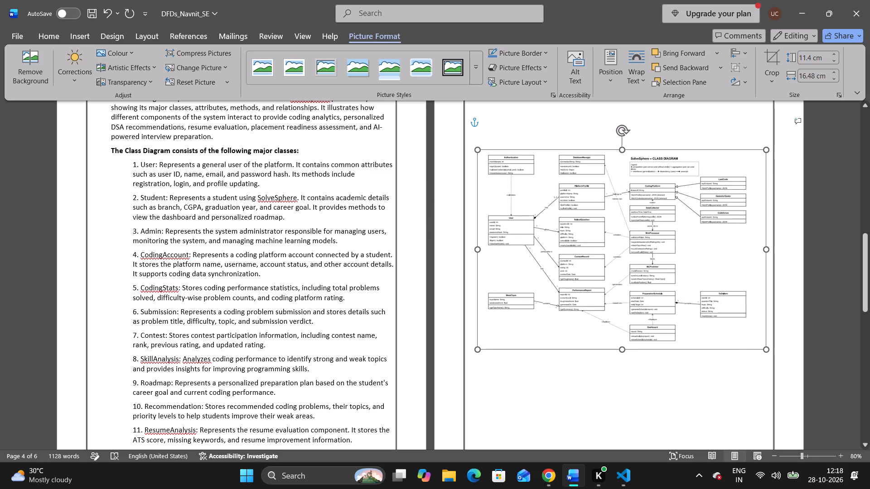
drag(765, 150, 769, 149)
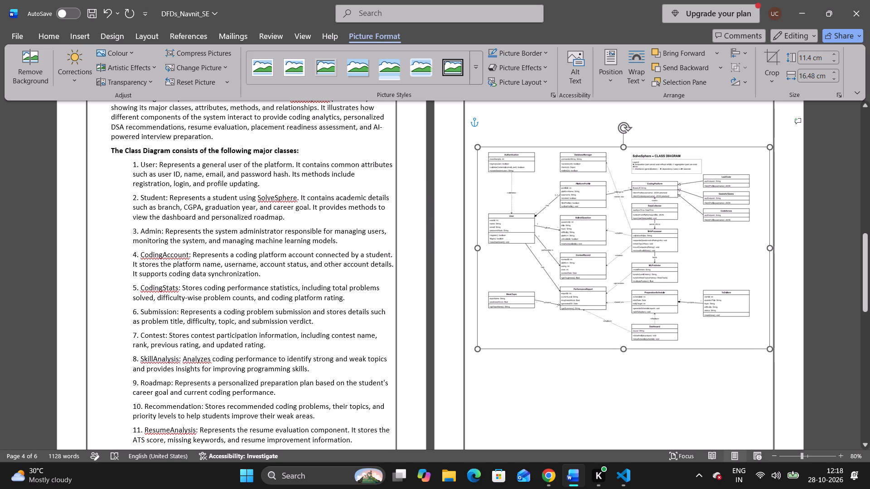
drag(769, 149, 770, 149)
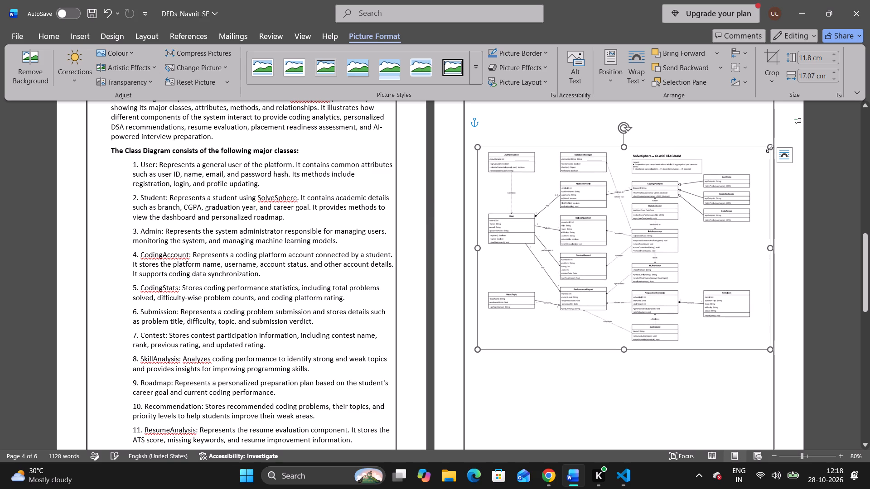
drag(475, 148, 474, 147)
drag(474, 147, 469, 146)
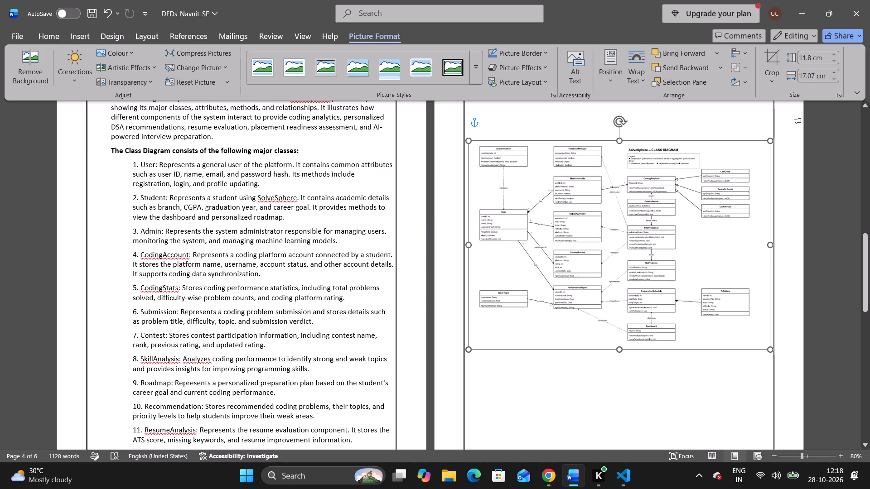
drag(469, 146, 468, 146)
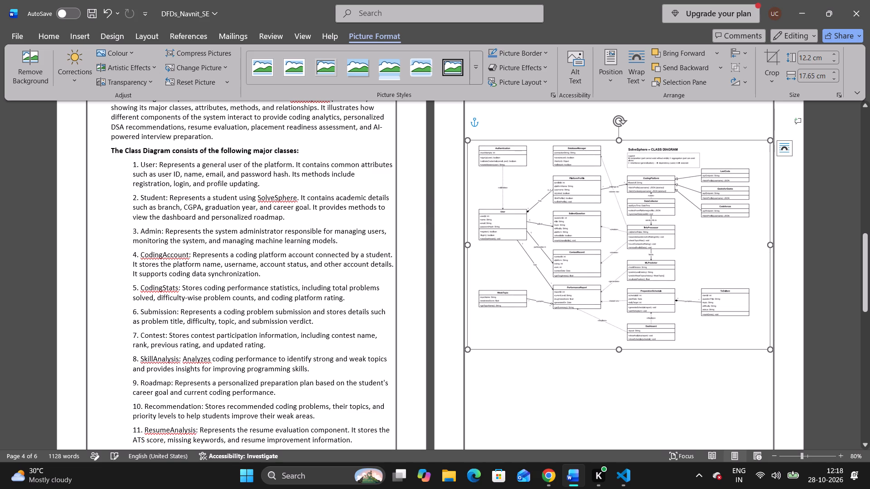
Stretch the class diagram vertically from its top and bottom edges to about 14.84 cm high, keeping its width.
drag(619, 141, 619, 134)
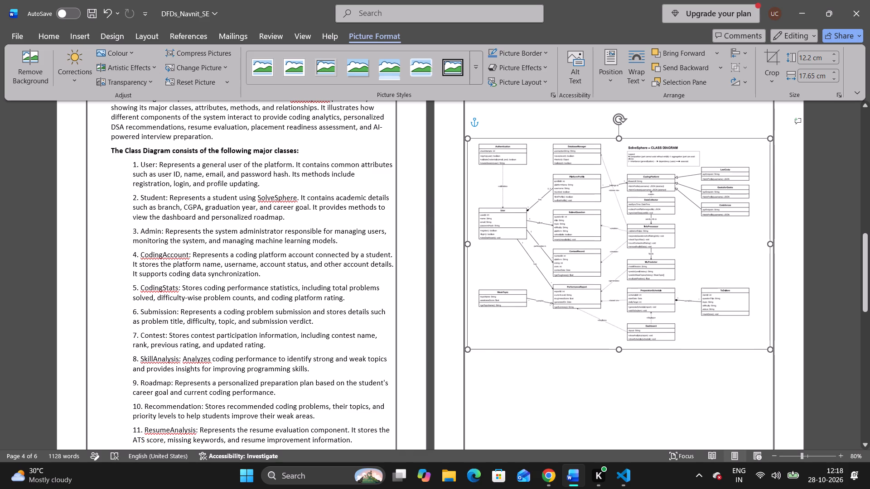
drag(619, 134, 619, 122)
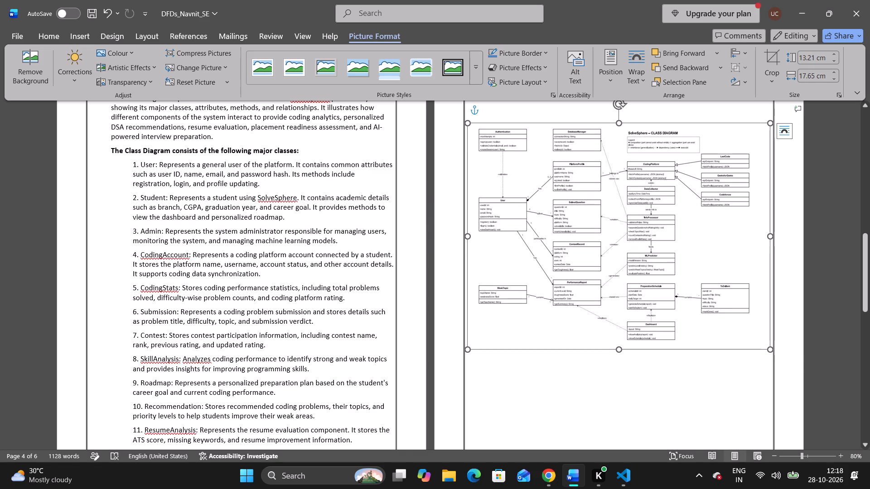
drag(619, 350, 620, 377)
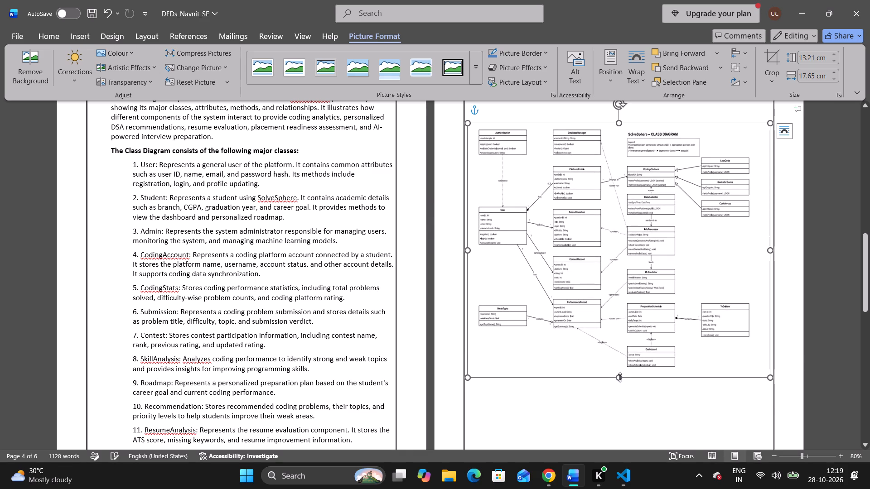
click(619, 267)
Nudge the class diagram slightly down page 4, keeping it between the side borders.
click(818, 257)
scroll(742, 258, down, 1)
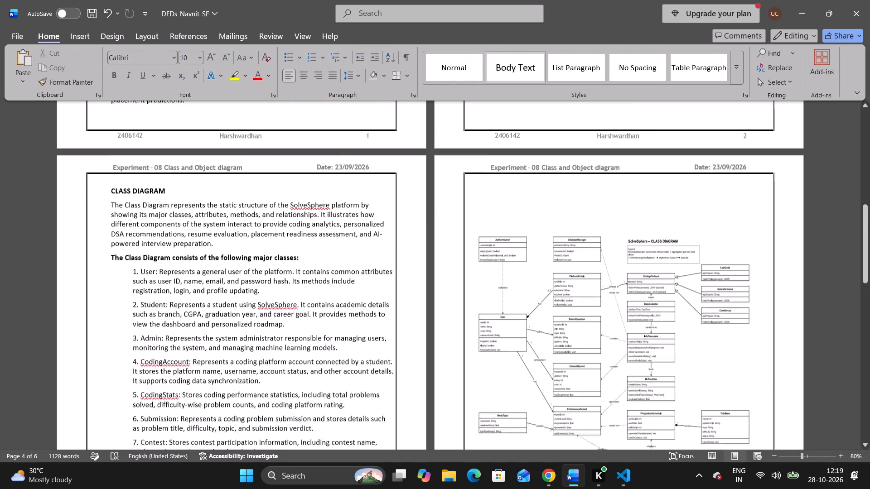
scroll(742, 258, down, 2)
scroll(742, 258, up, 4)
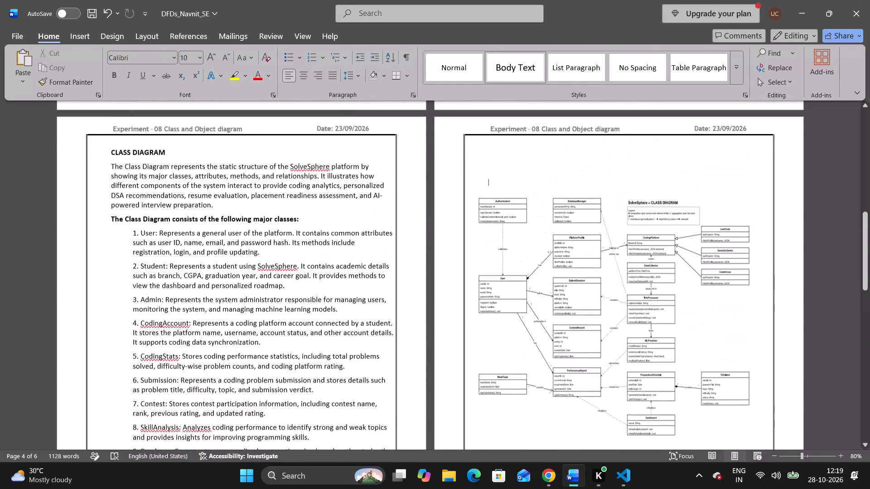
scroll(742, 258, up, 1)
drag(635, 276, 635, 291)
click(810, 197)
Move the class diagram further down page 4 so it sits nearer the vertical middle of the bordered area.
scroll(810, 197, down, 3)
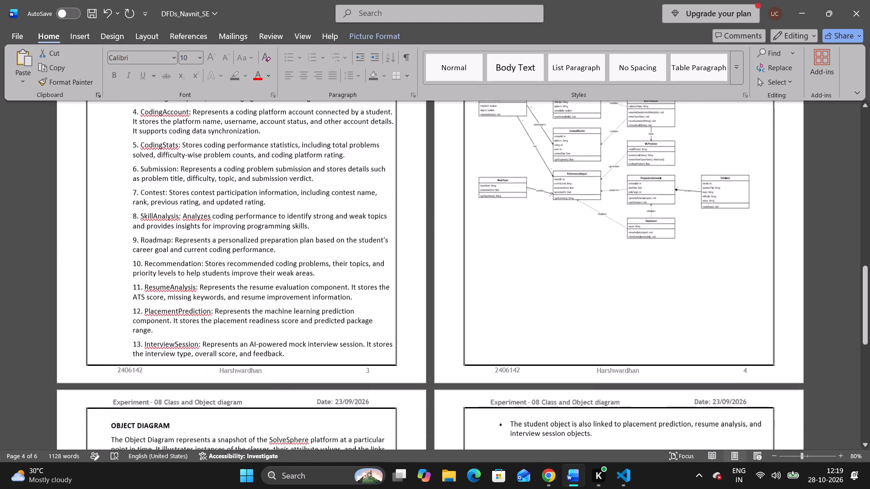
scroll(810, 197, down, 1)
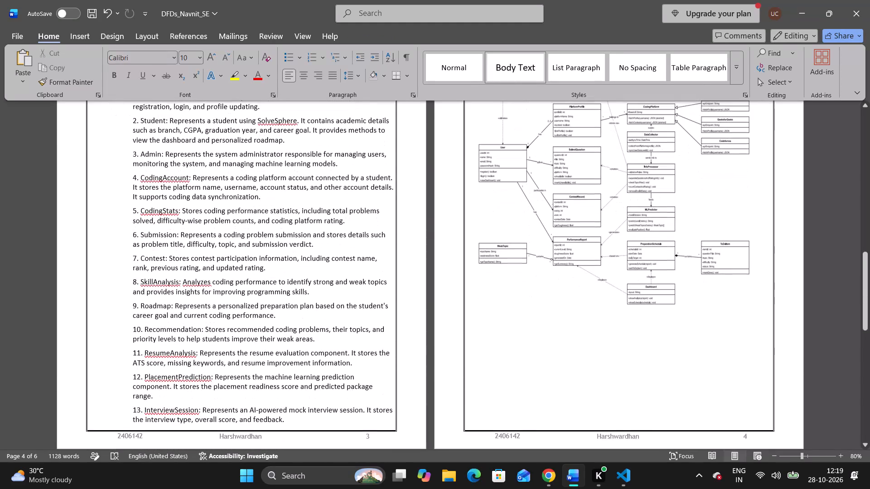
scroll(810, 197, down, 1)
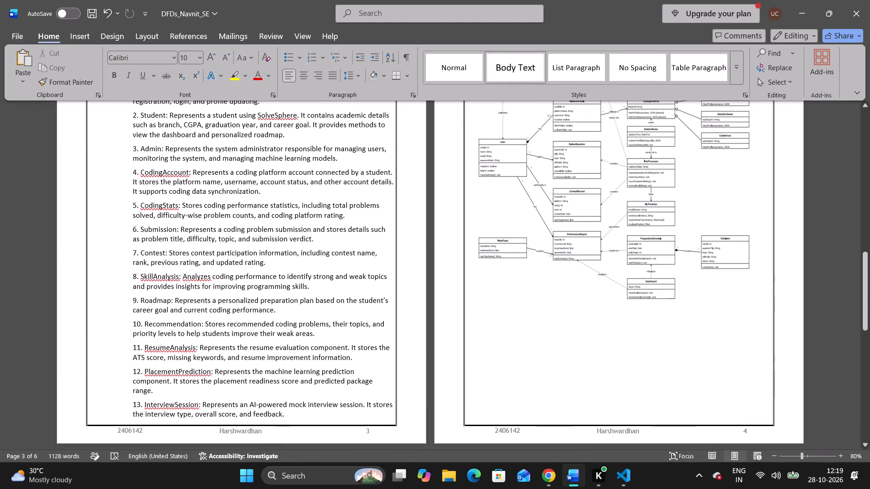
drag(618, 151, 619, 160)
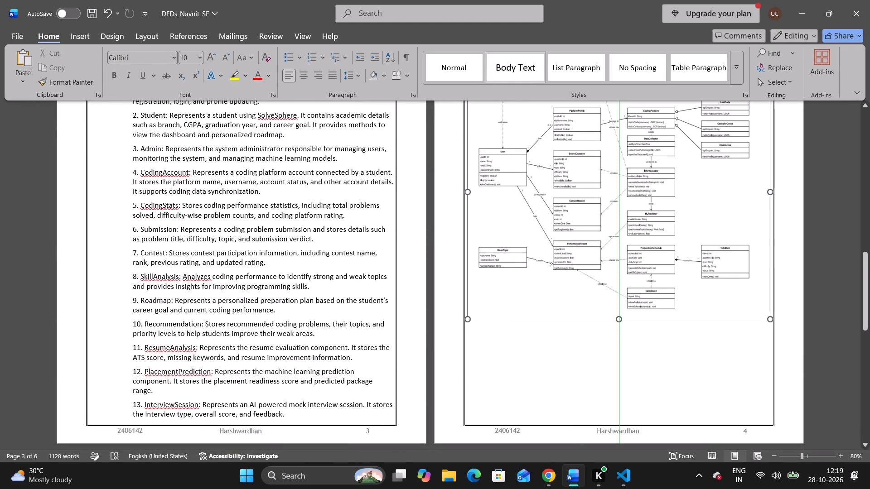
drag(619, 160, 621, 187)
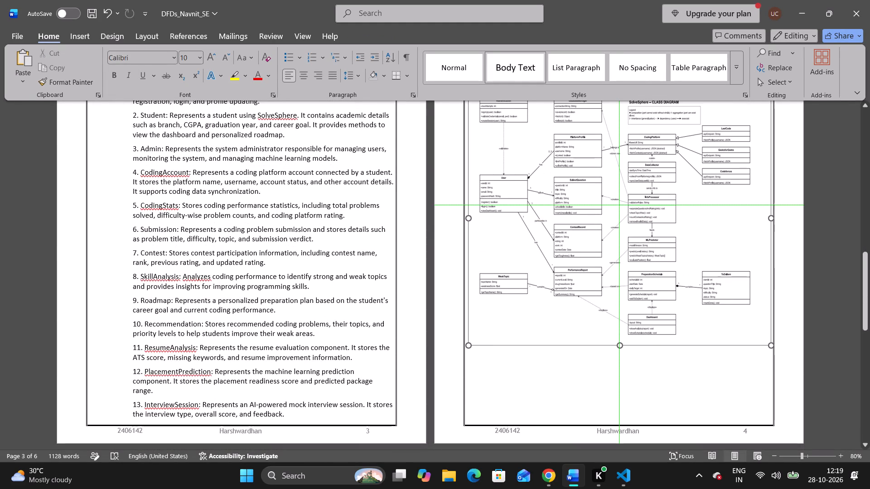
drag(621, 187, 620, 184)
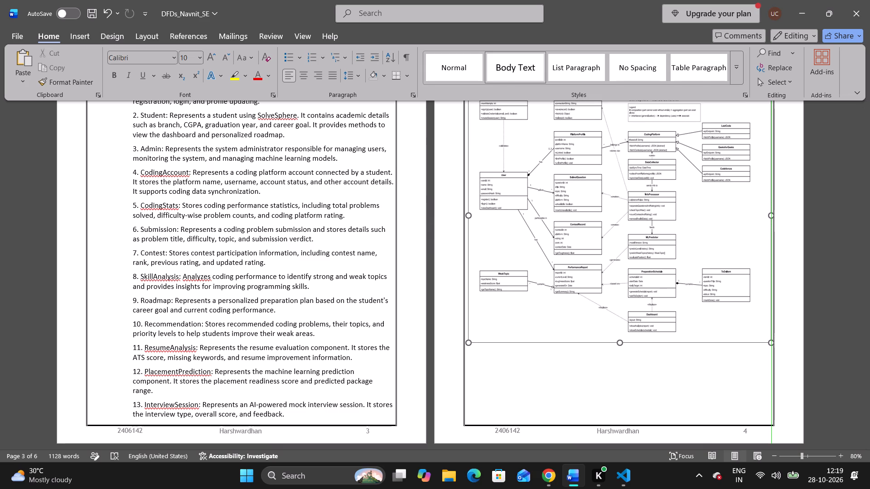
drag(620, 184, 618, 170)
click(814, 219)
Switch to the SolveSphere PDF in Chrome and snip the whole object diagram on page 2.
scroll(814, 219, up, 1)
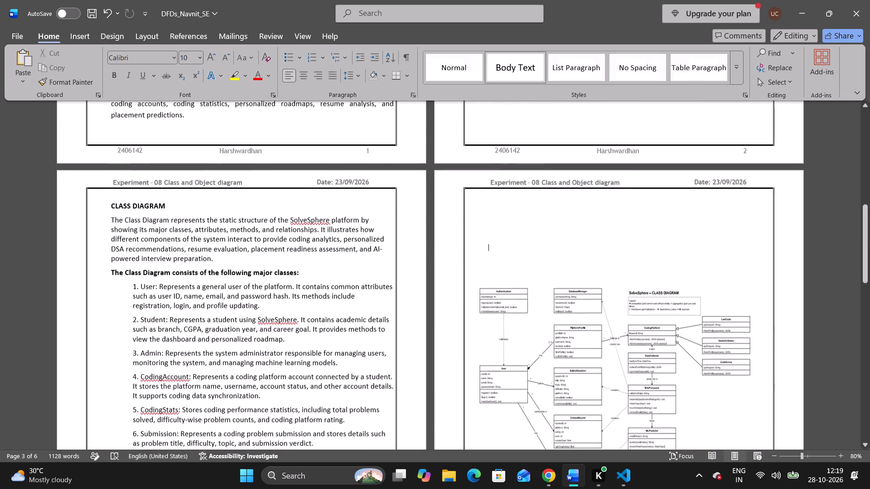
scroll(814, 219, up, 1)
scroll(814, 219, down, 2)
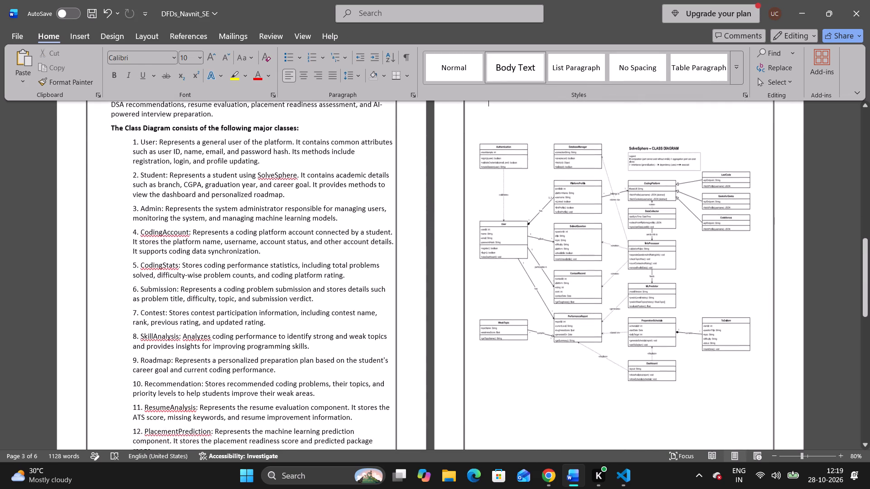
scroll(814, 219, down, 3)
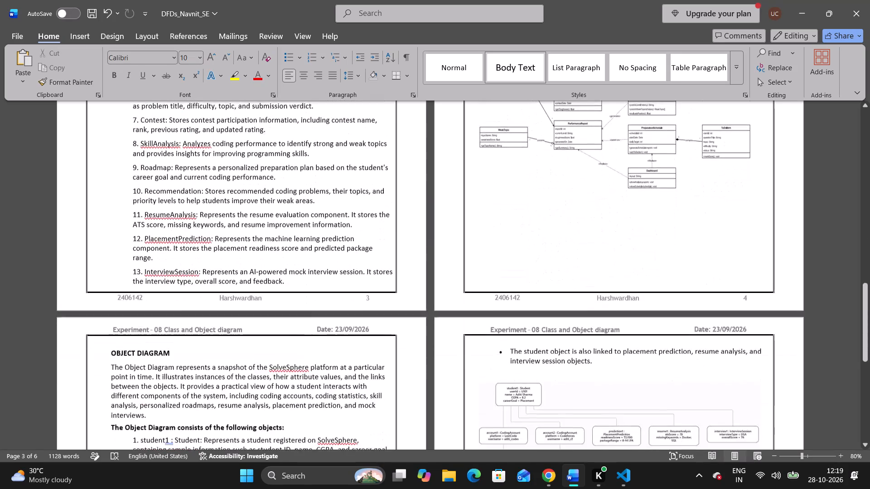
scroll(814, 219, down, 1)
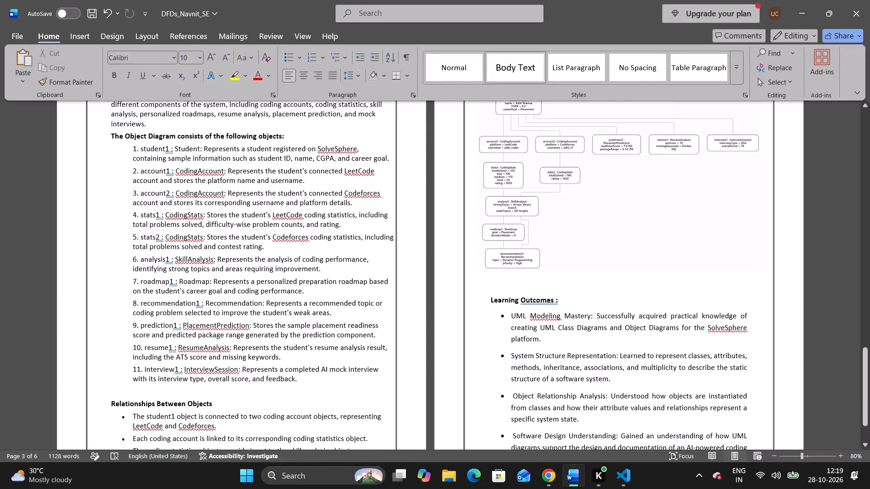
click(611, 246)
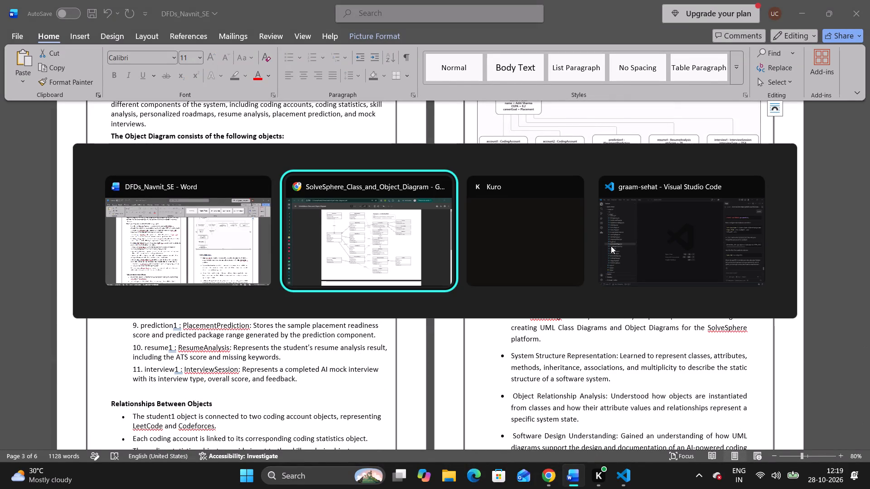
scroll(512, 254, down, 4)
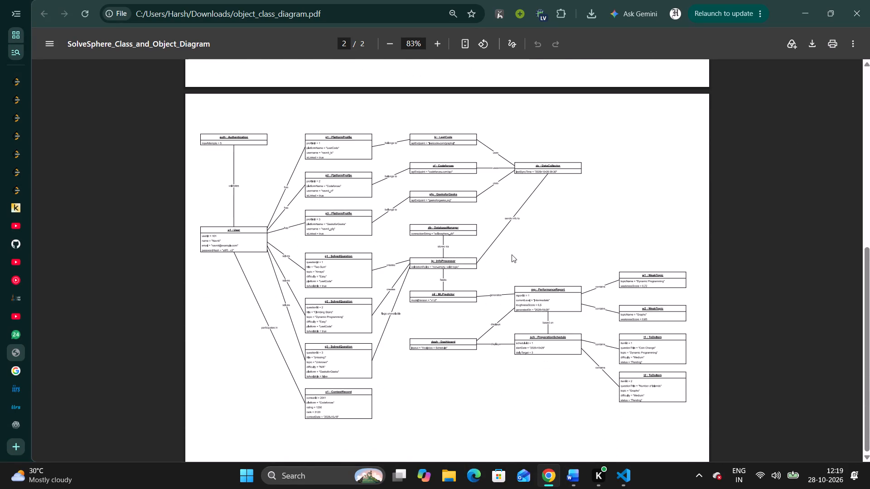
scroll(512, 254, down, 1)
key(shift+super+s)
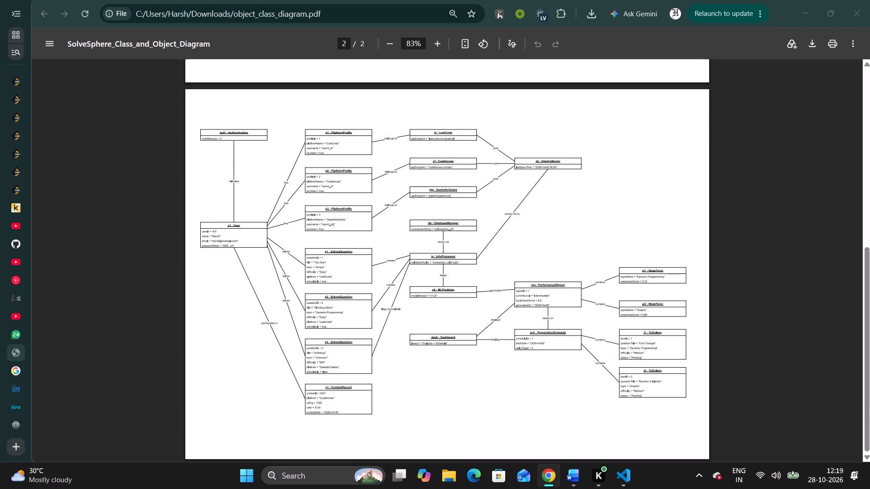
drag(189, 105, 675, 330)
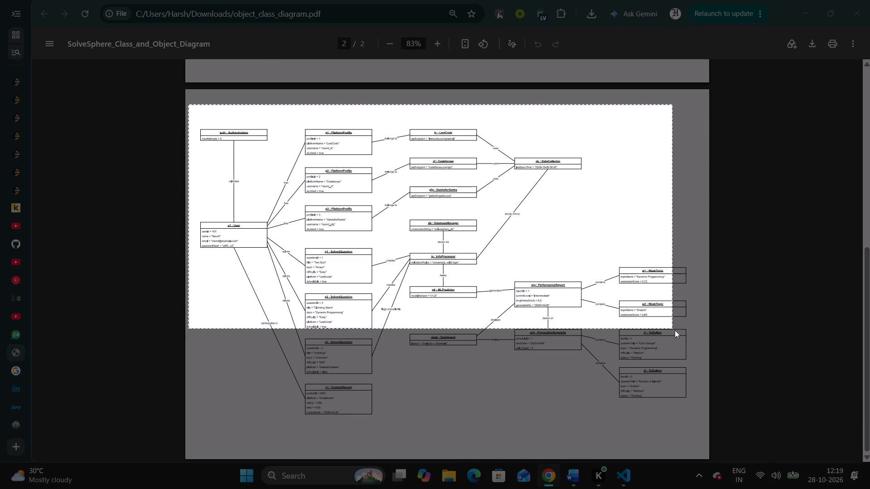
drag(675, 330, 695, 431)
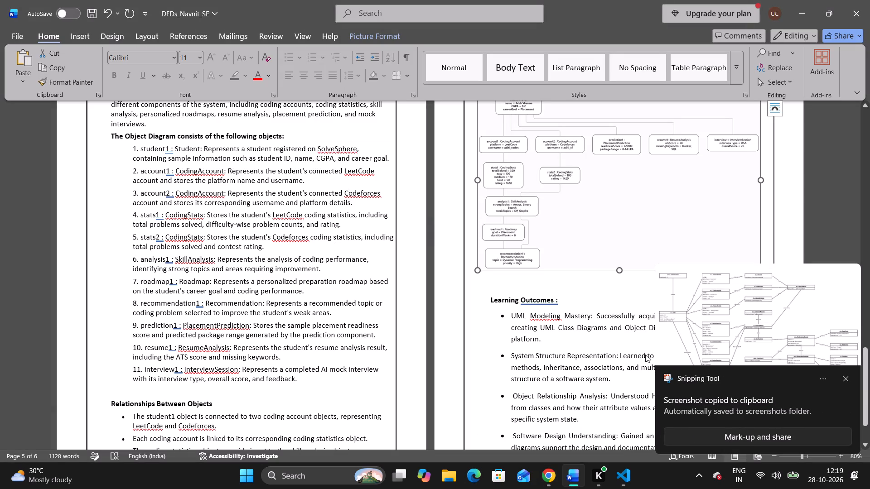
In the Word file, paste the snip by the old object diagram on page 6 and delete the old diagram.
click(567, 224)
key(ctrl+v)
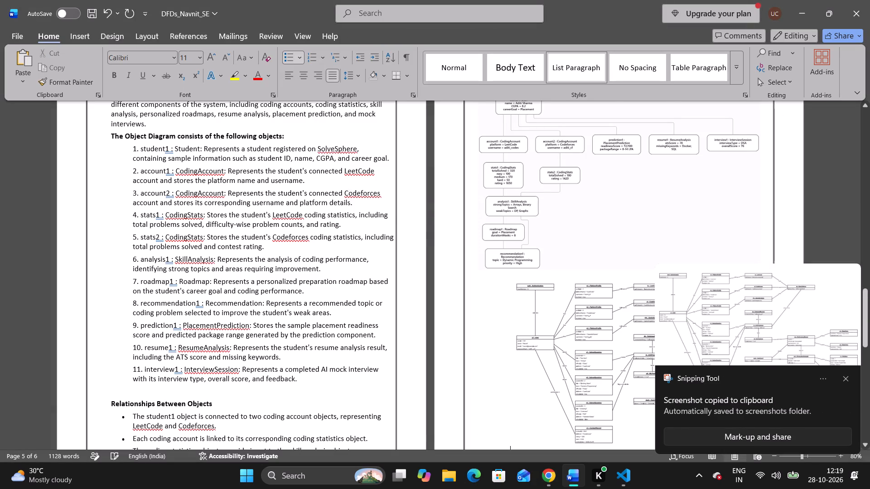
scroll(579, 292, down, 1)
scroll(584, 248, up, 2)
click(570, 238)
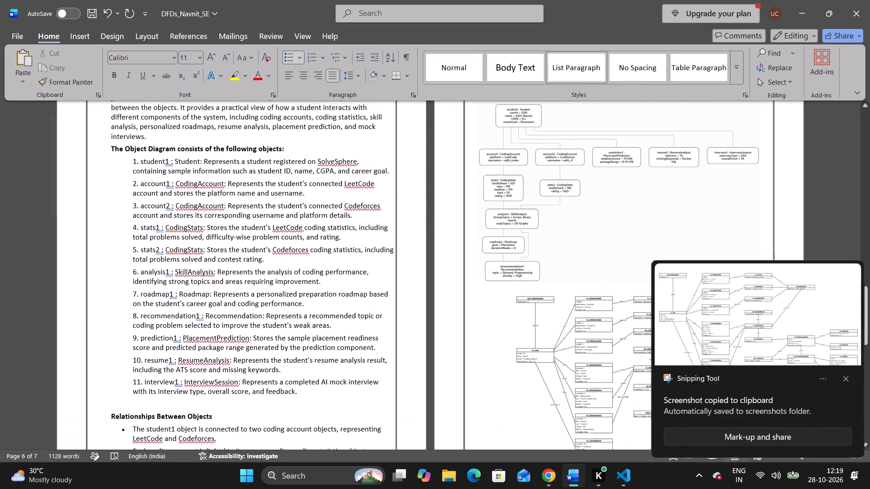
key(BackSpace)
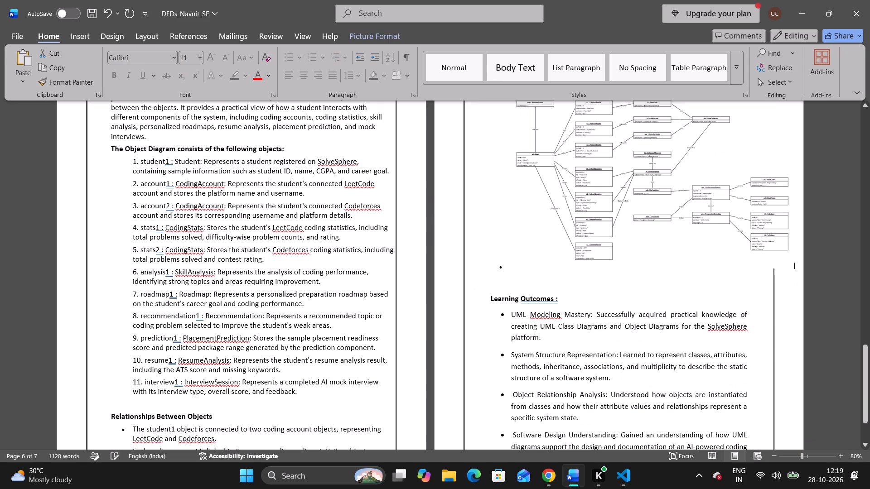
Set the new object diagram's text wrapping to Tight.
drag(686, 205, 652, 208)
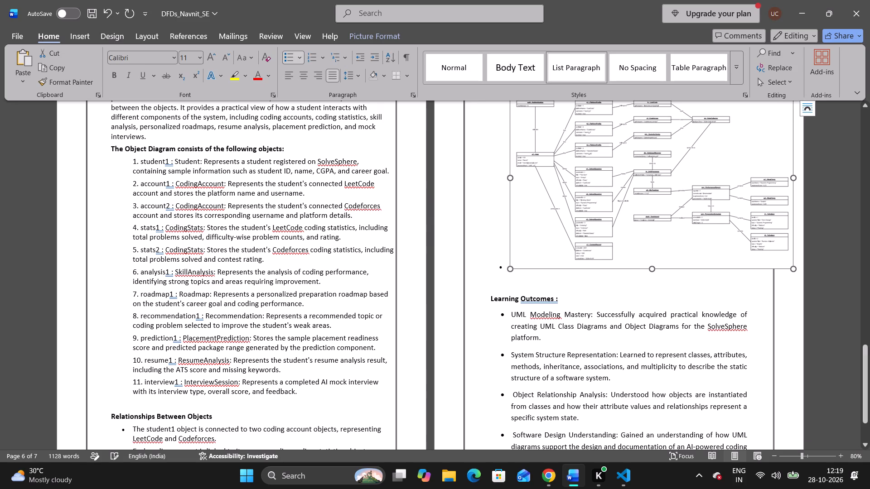
click(807, 105)
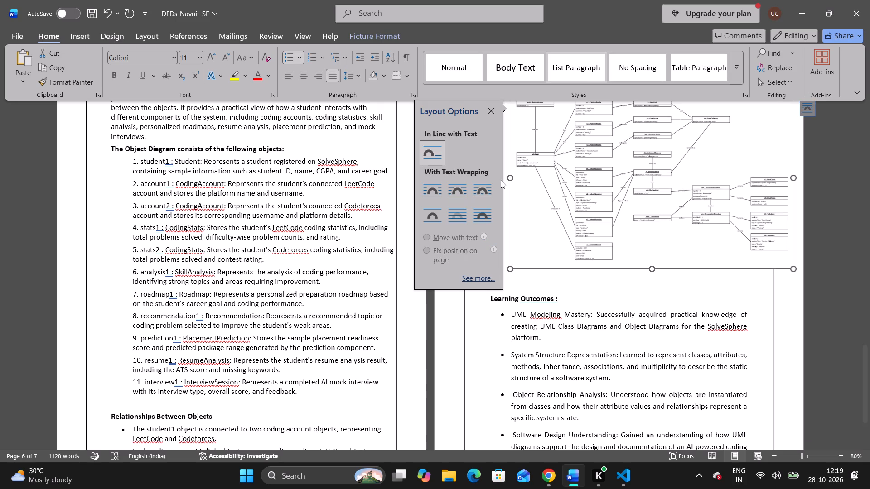
click(454, 197)
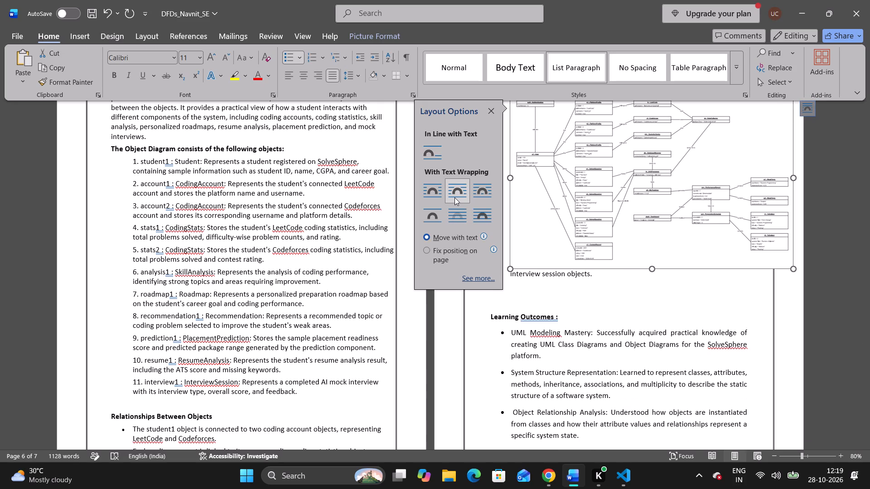
Move the object diagram inside the page borders, between the last relationship bullet and the Learning Outcomes heading.
scroll(601, 285, up, 2)
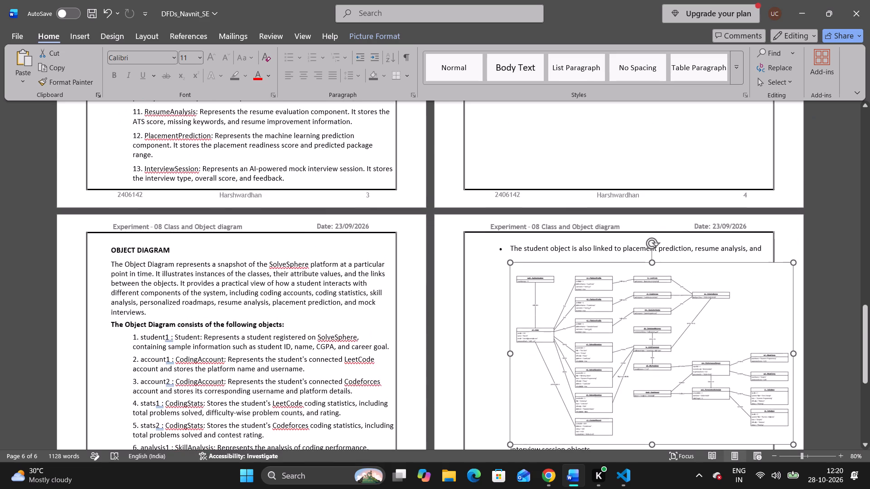
scroll(601, 285, down, 6)
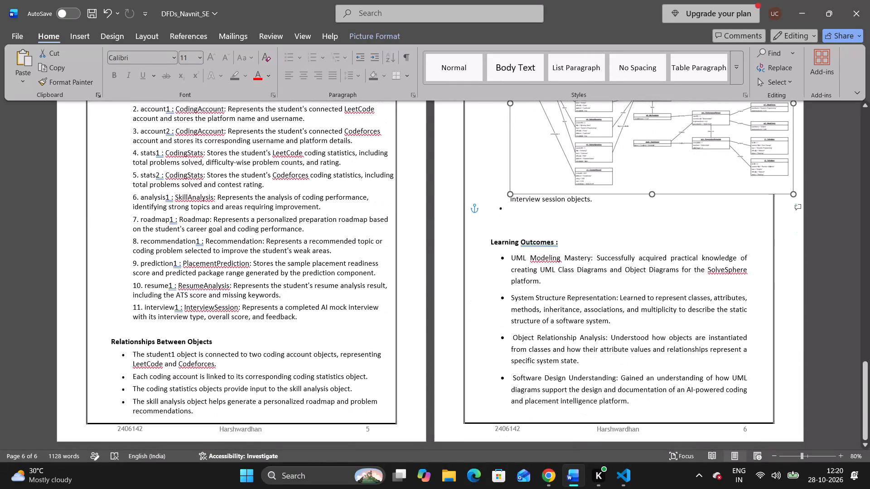
scroll(601, 285, down, 1)
scroll(601, 285, up, 4)
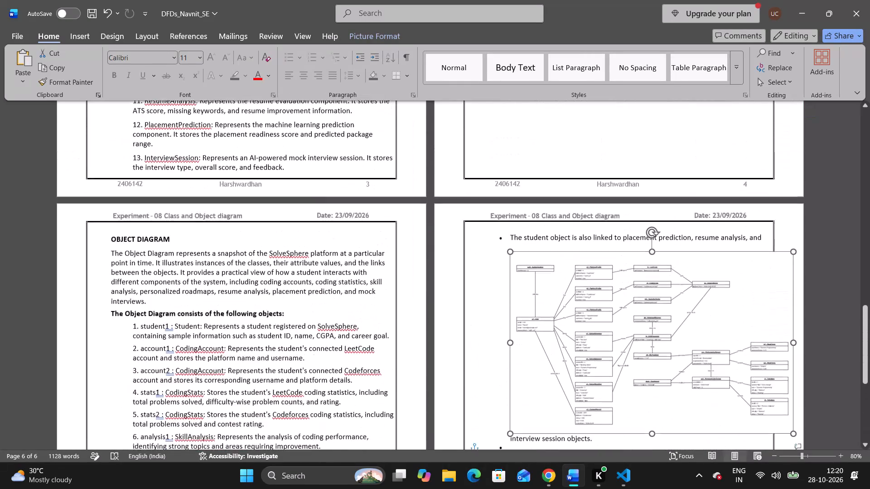
scroll(601, 285, up, 3)
scroll(601, 285, down, 1)
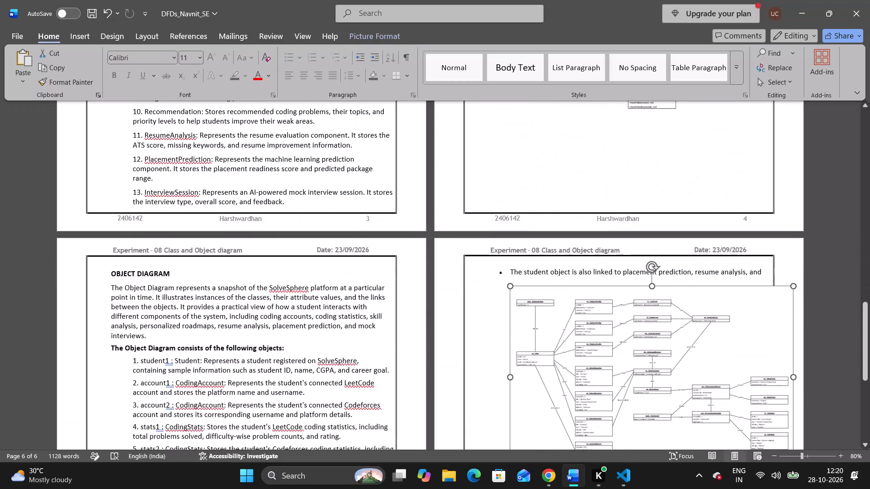
scroll(601, 285, down, 1)
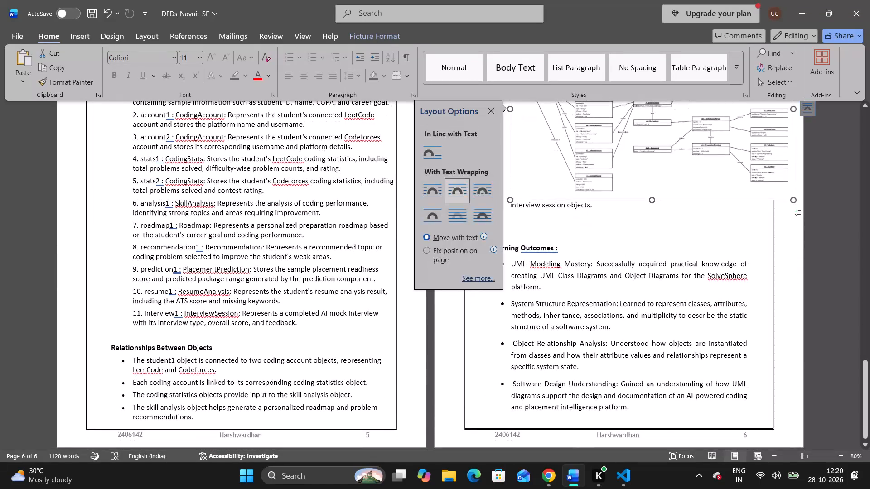
drag(597, 160, 579, 198)
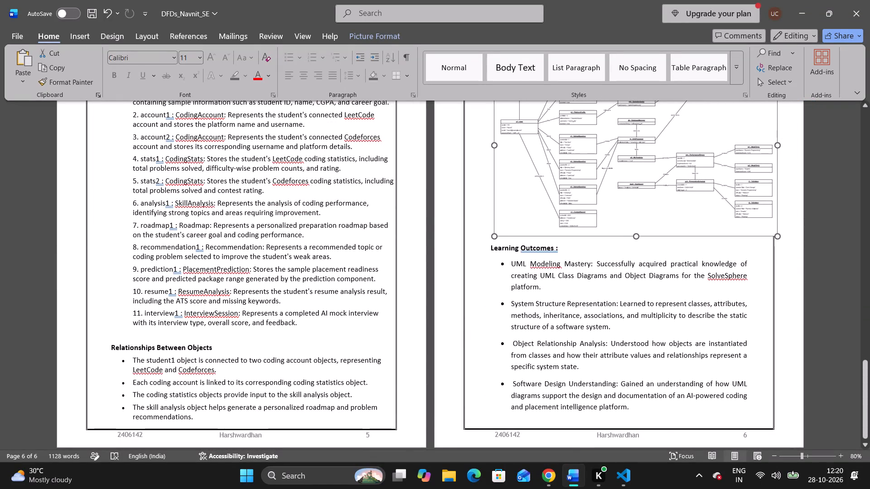
drag(579, 198, 568, 198)
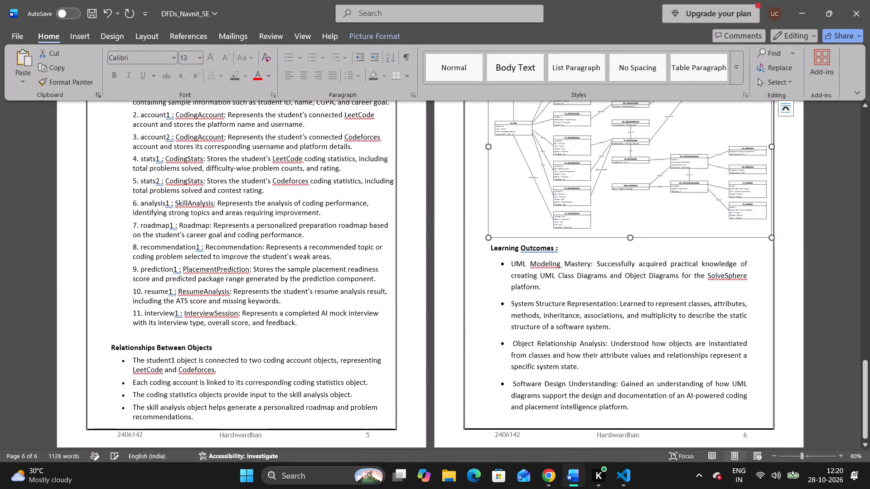
click(829, 233)
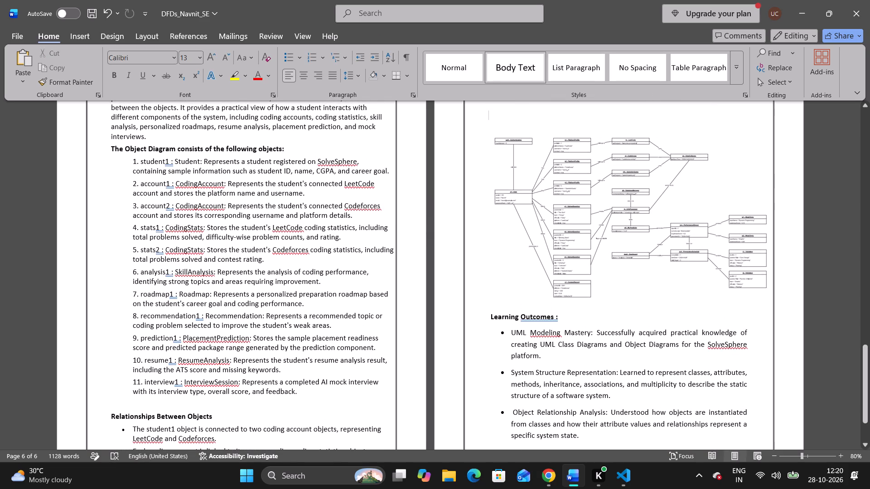
Remove the empty bullet below the student object relationship bullet, above the object diagram.
scroll(585, 143, up, 1)
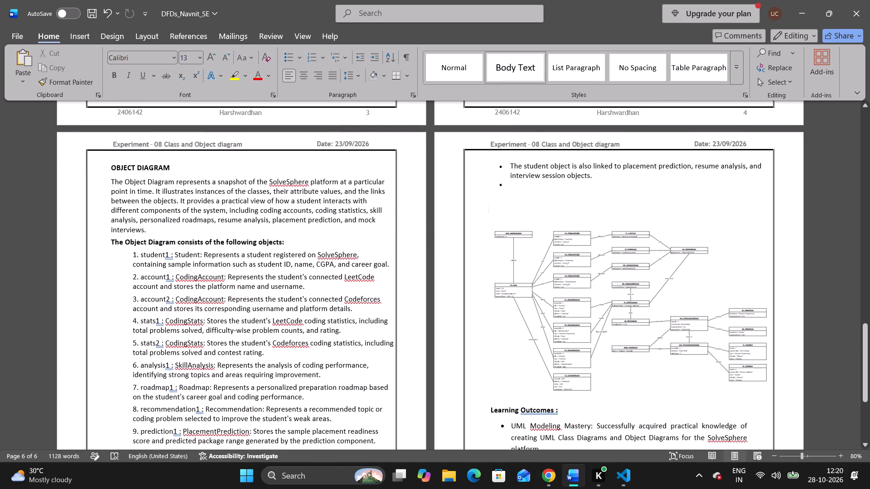
click(515, 184)
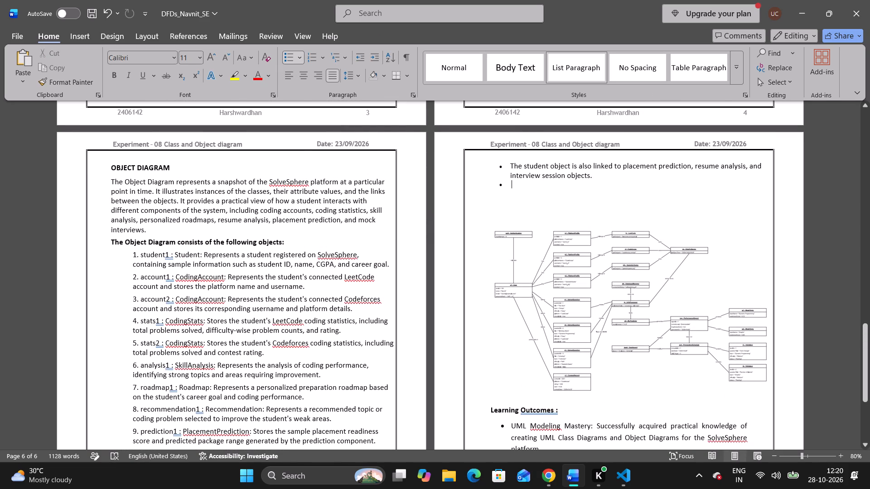
key(BackSpace)
key(BackSpace)
key(BackSpace)
key(BackSpace)
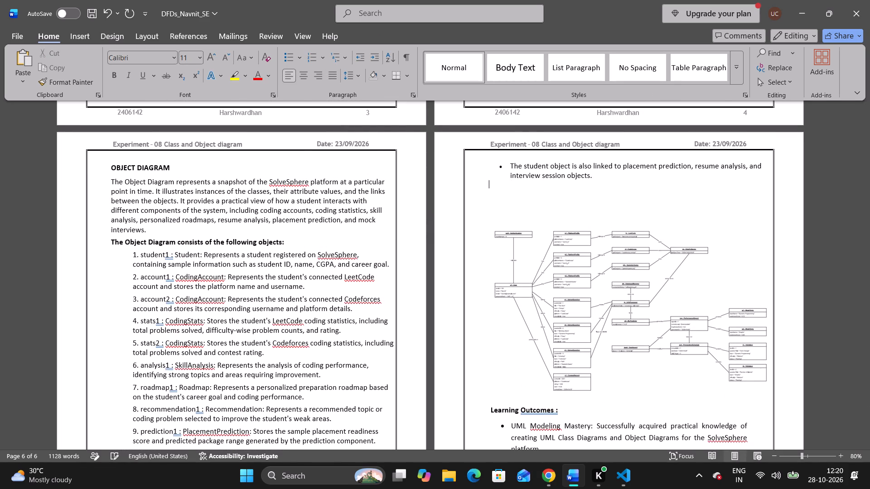
Delete the empty line left below the student object relationship bullet on page 6.
key(BackSpace)
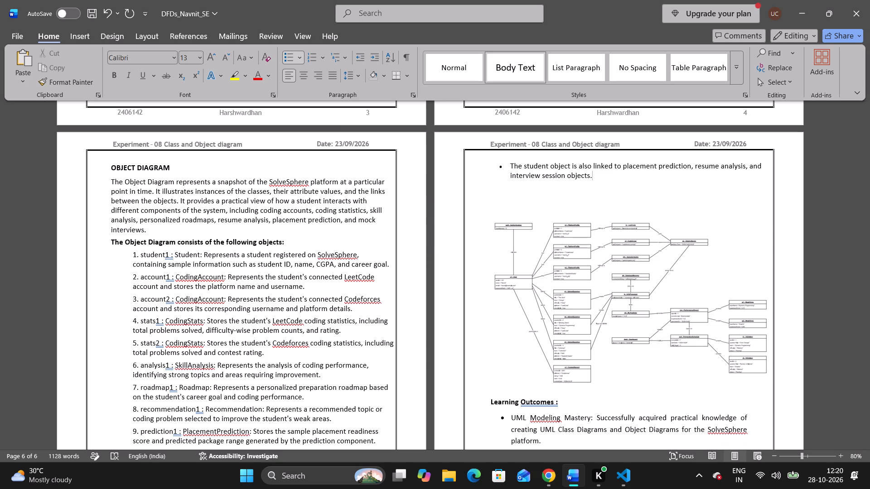
Insert blank lines before the Learning Outcomes heading until it starts at the top of a new page 7.
scroll(573, 254, down, 10)
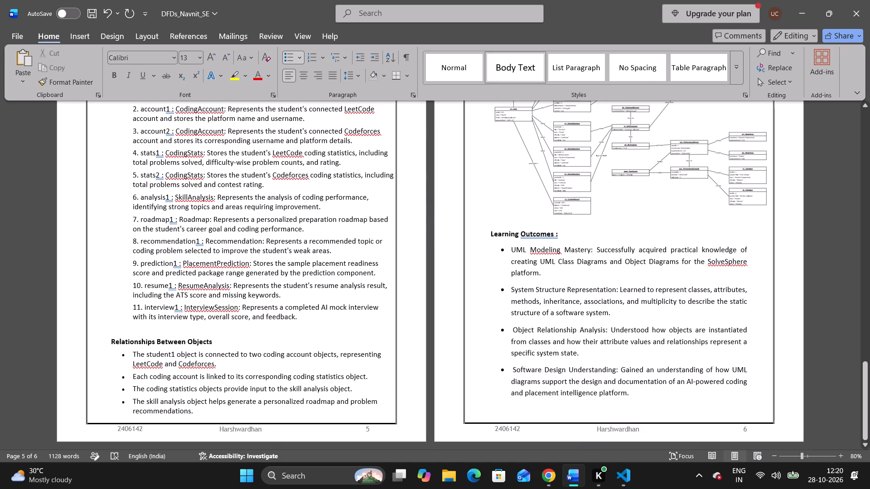
scroll(522, 255, up, 1)
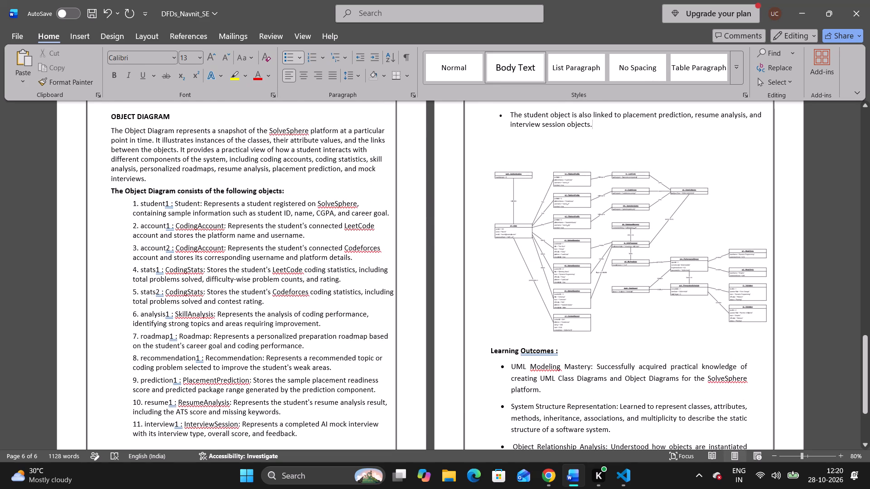
click(579, 352)
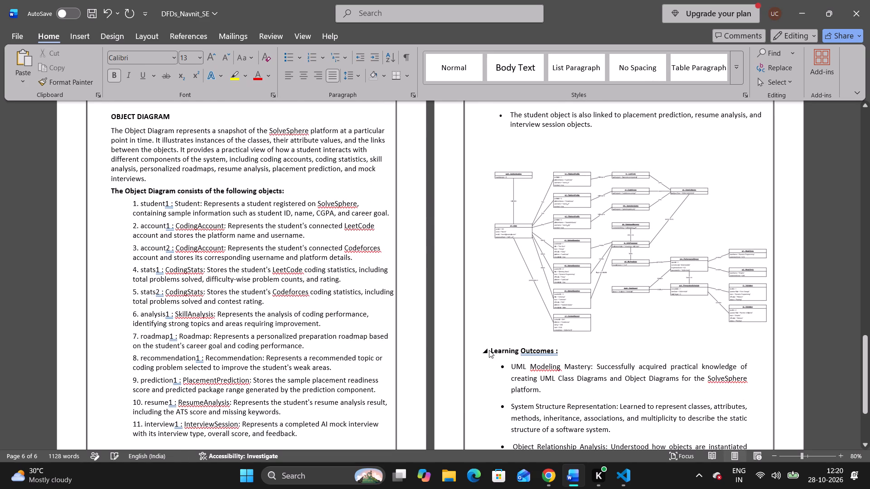
click(492, 352)
key(Return)
key(Return)
key(Return)
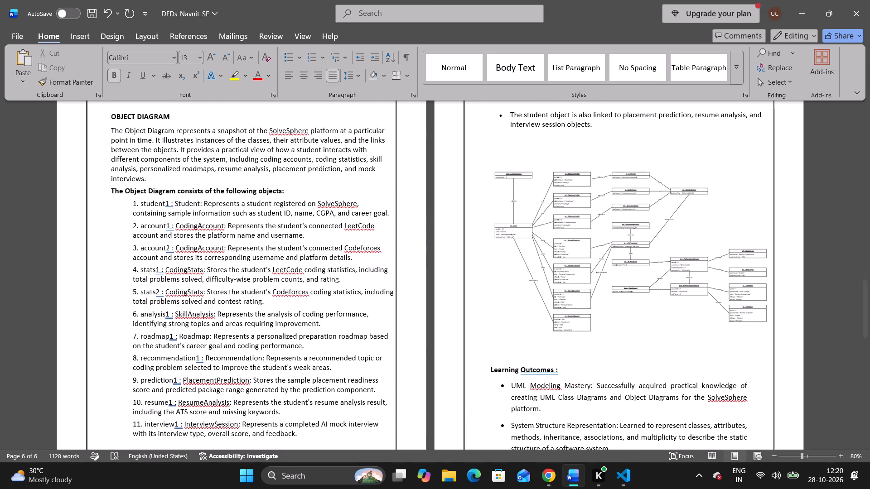
key(Return)
key(Return)
key(Return)
key(Return)
key(Return)
key(Return)
key(Return)
key(Return)
key(Return)
key(Return)
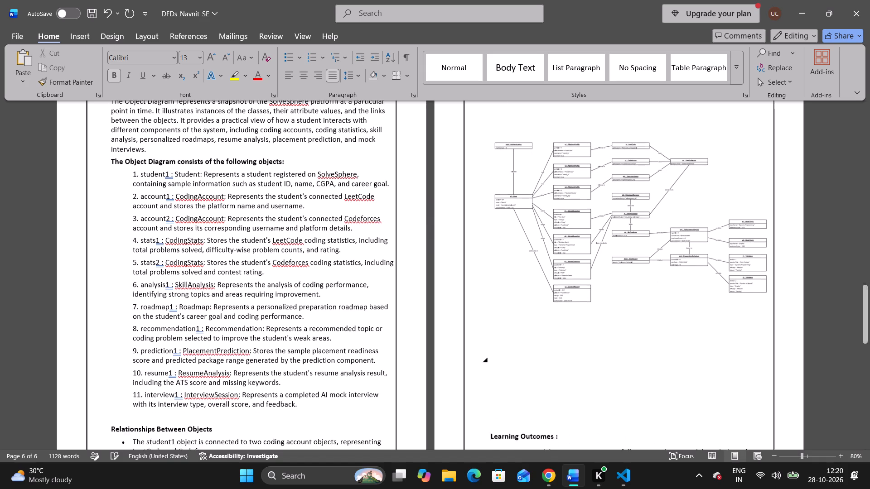
key(Return)
key(Return)
key(Return)
key(Return)
key(Return)
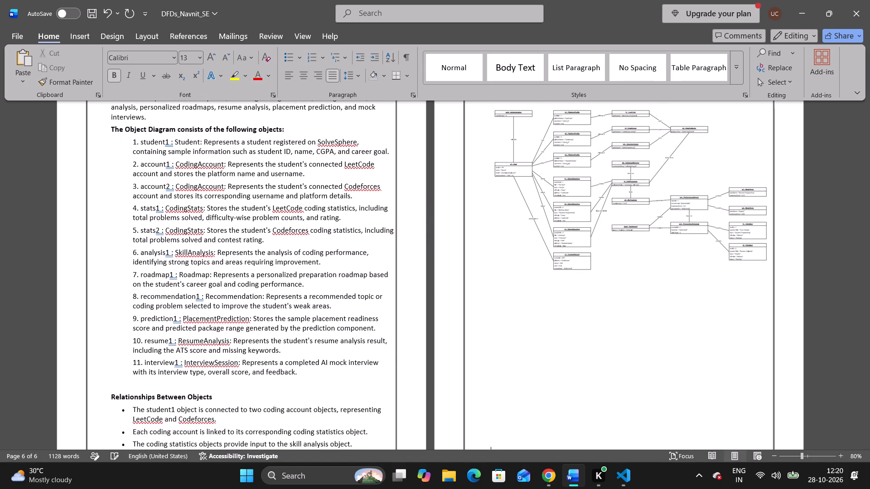
key(Return)
key(Return)
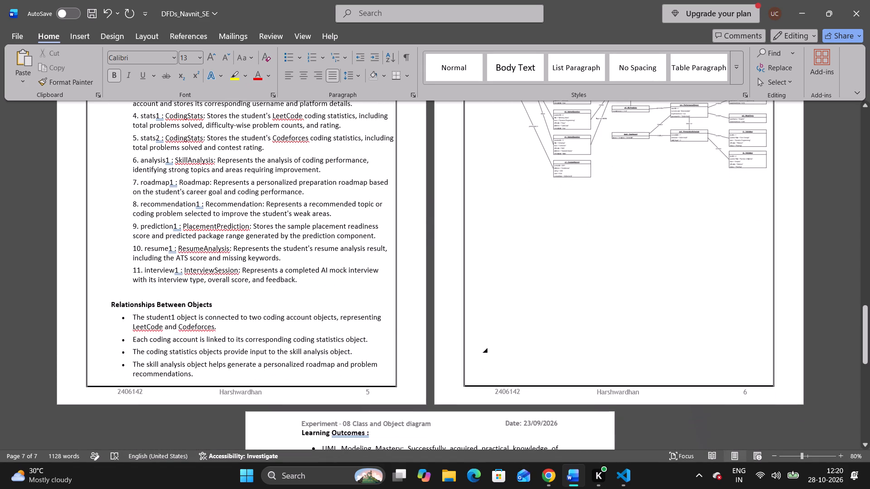
key(Return)
key(Return)
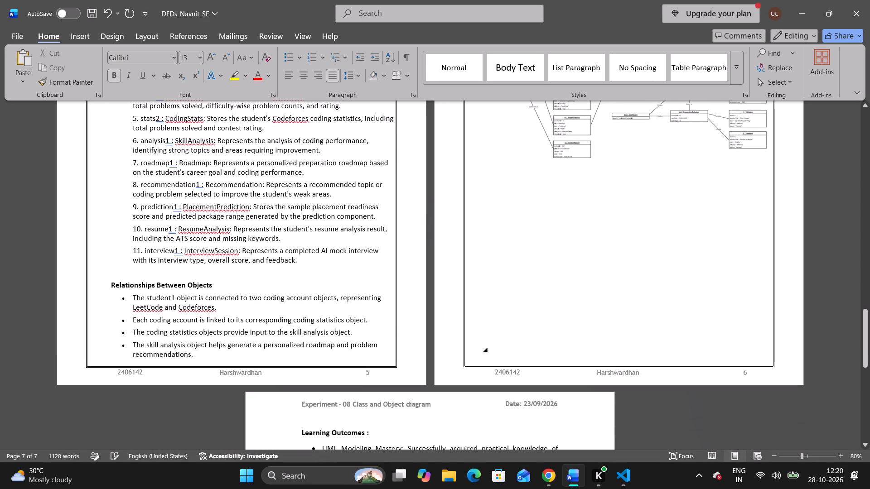
Copy the page border frame from page 6 and paste it on page 7 with the Learning Outcomes.
click(466, 365)
key(ctrl+c)
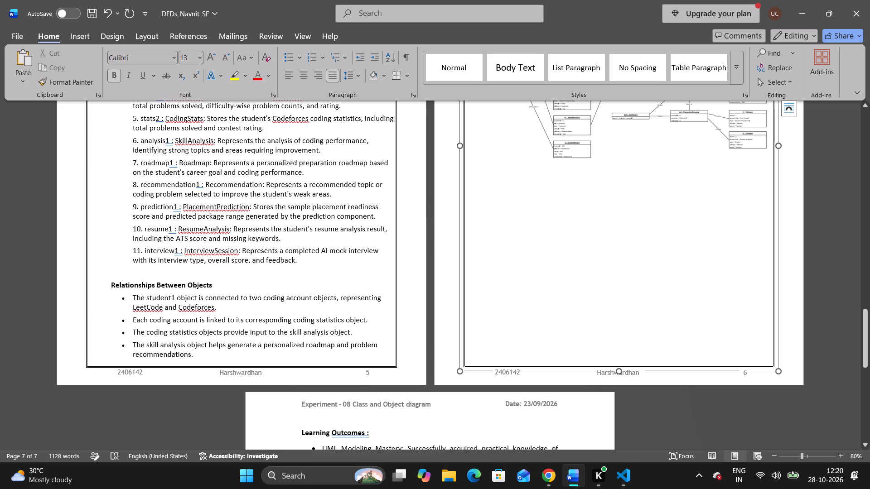
click(672, 406)
scroll(672, 406, down, 4)
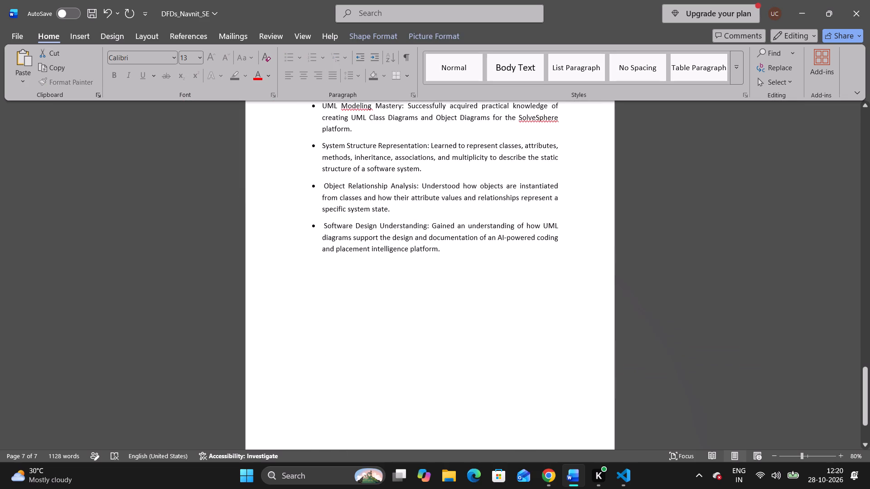
key(ctrl+v)
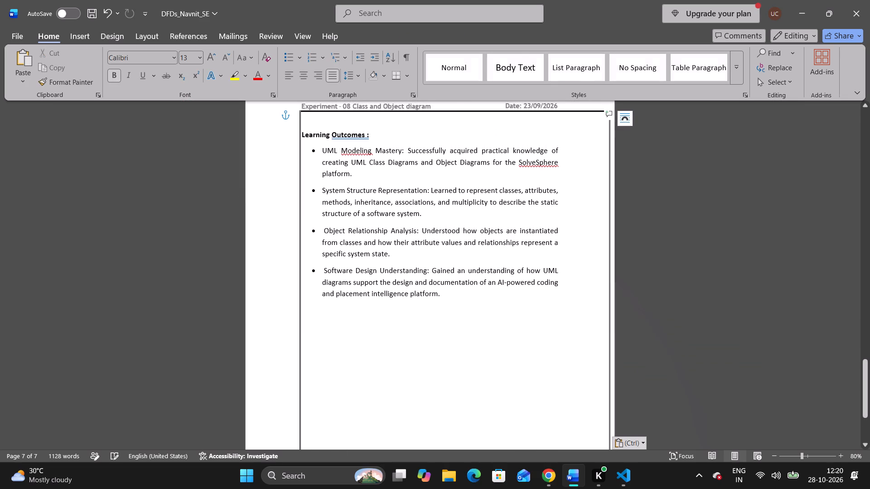
Position the pasted border frame on page 7, centred horizontally around the Learning Outcomes text and just below the header.
drag(473, 108, 440, 120)
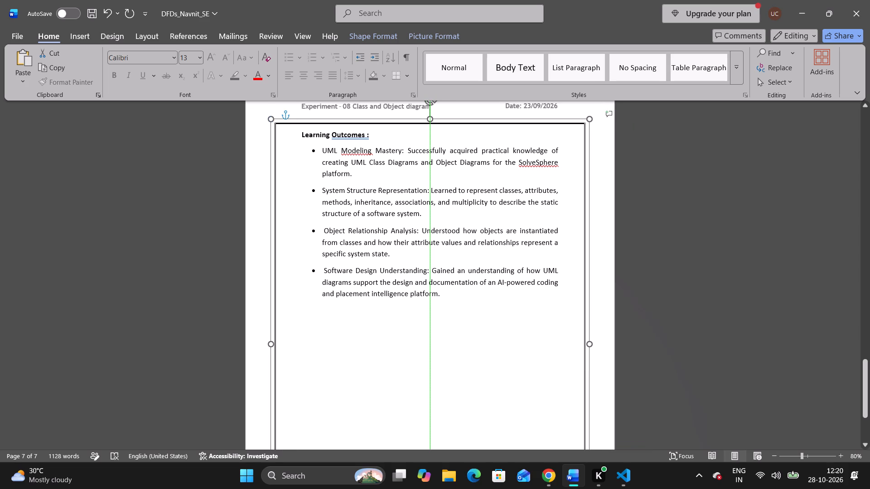
drag(440, 120, 441, 79)
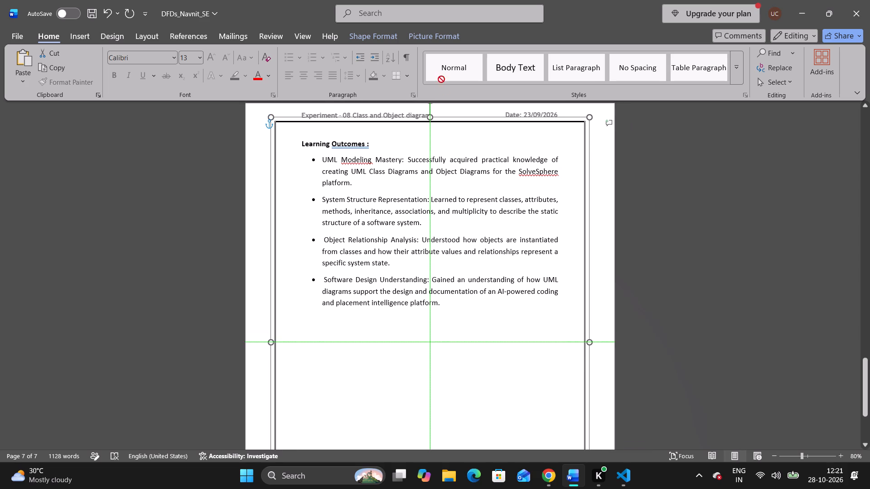
drag(441, 79, 440, 98)
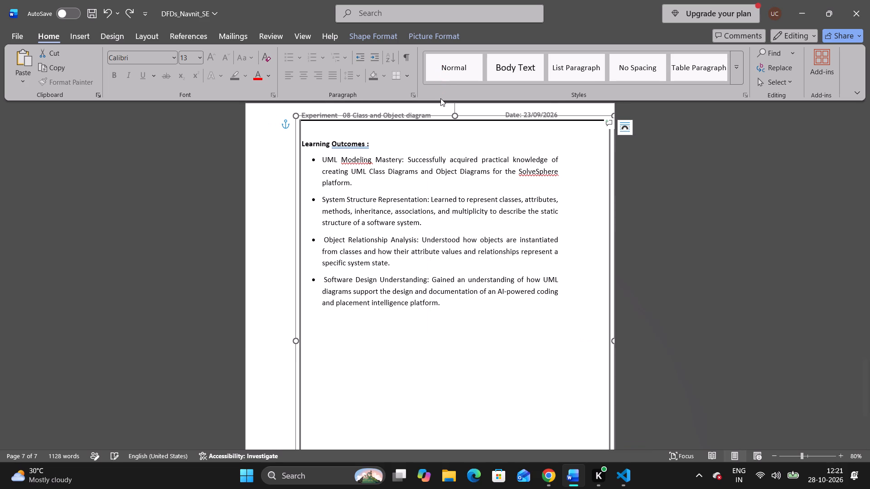
drag(450, 120, 427, 122)
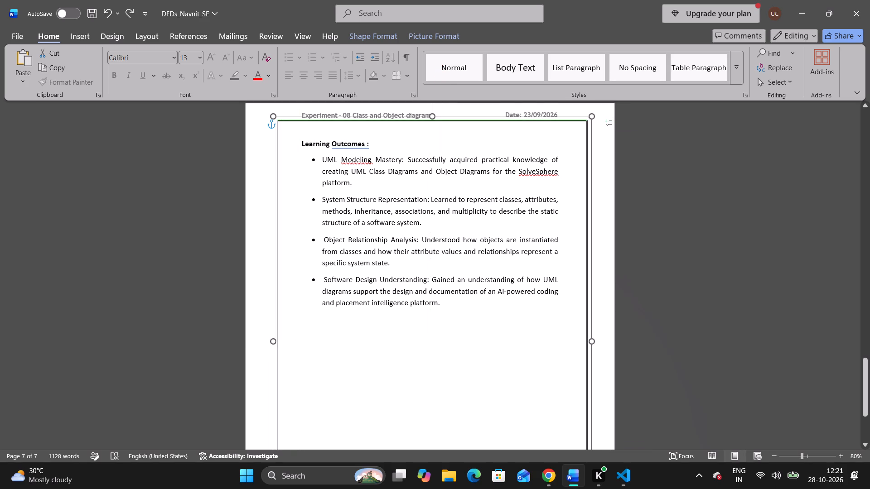
drag(427, 122, 424, 125)
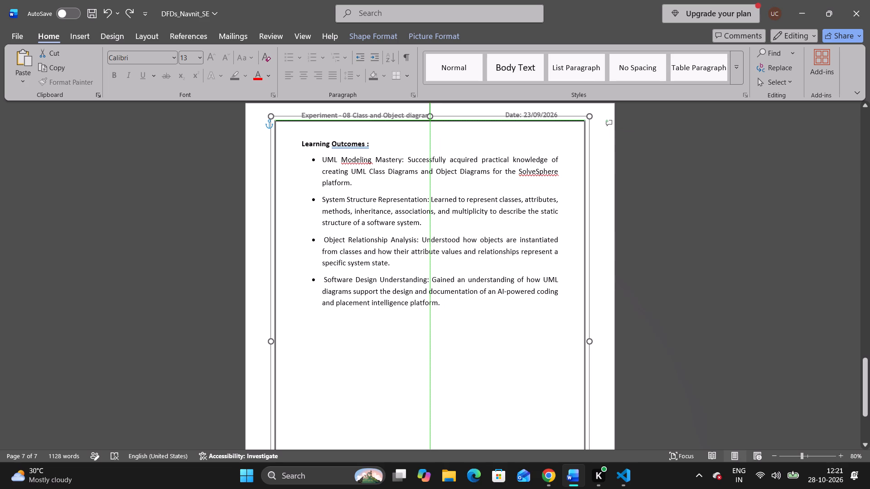
drag(424, 125, 425, 125)
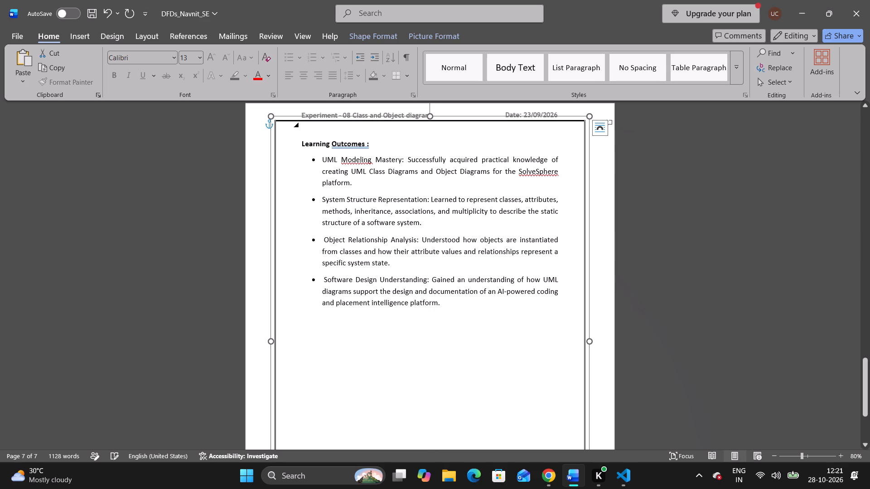
click(638, 201)
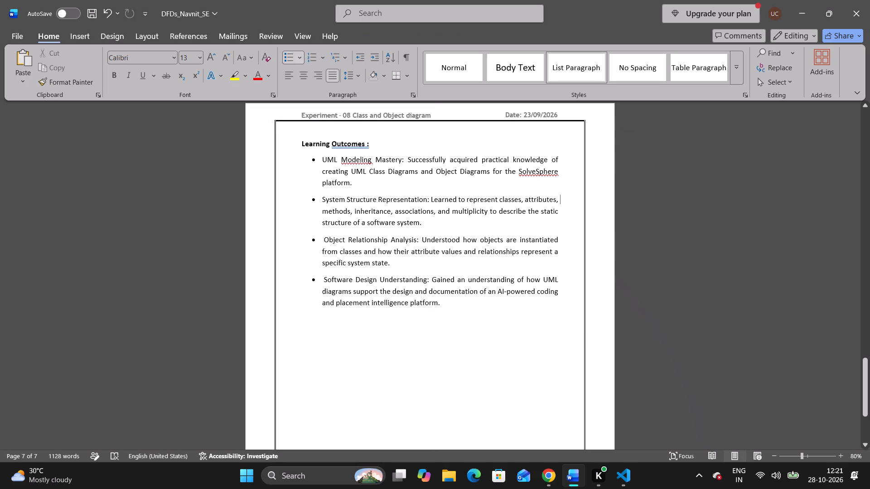
Review the whole document between page 7 and page 1, checking the page borders, text and diagram placement.
scroll(354, 202, up, 4)
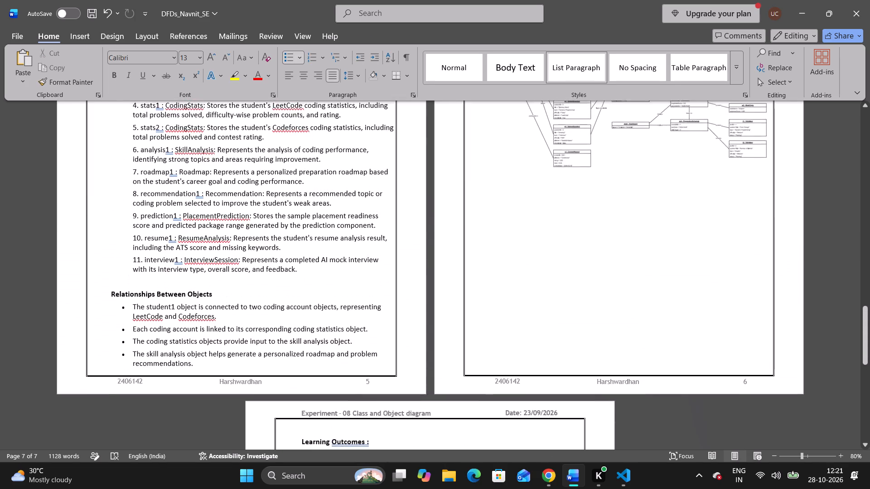
scroll(354, 202, up, 2)
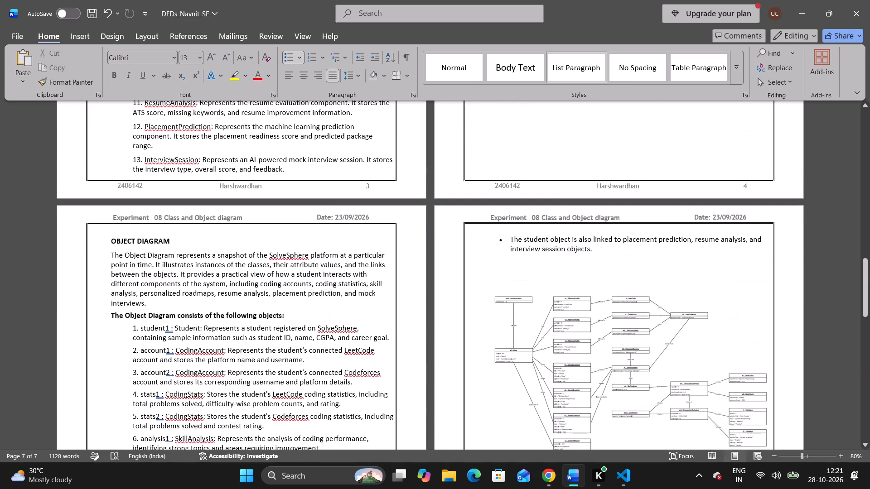
scroll(354, 202, up, 3)
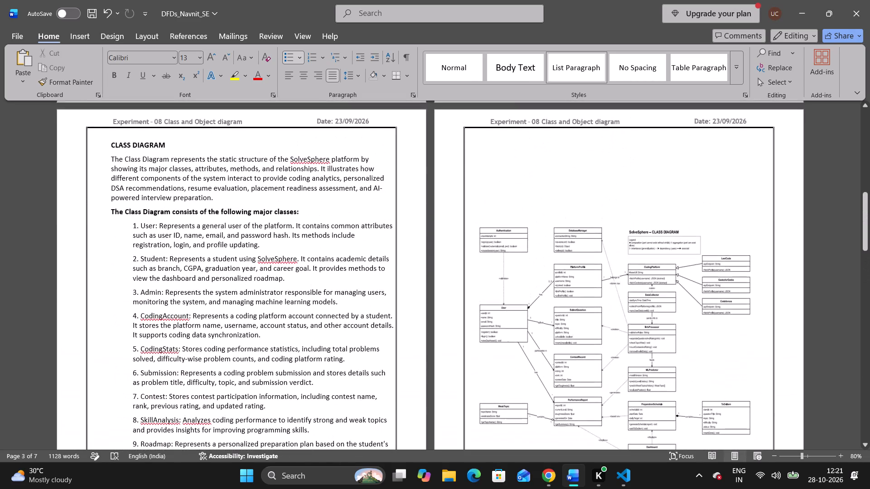
scroll(354, 202, up, 5)
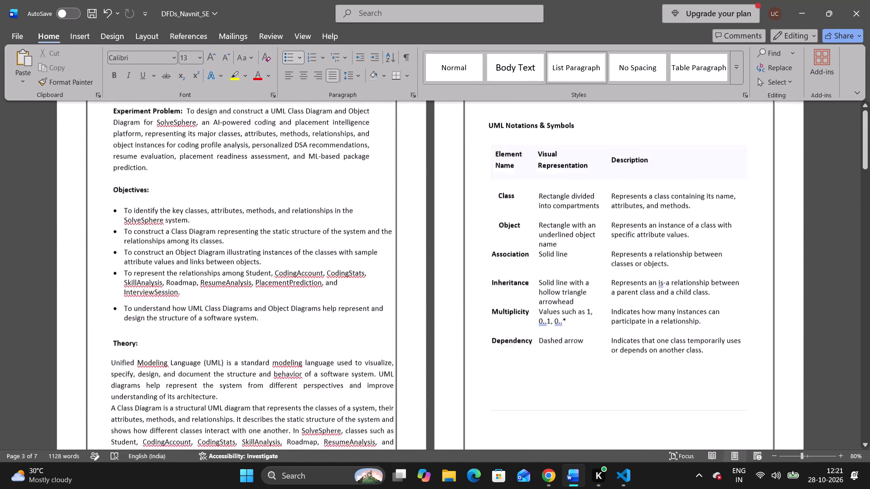
scroll(354, 202, up, 3)
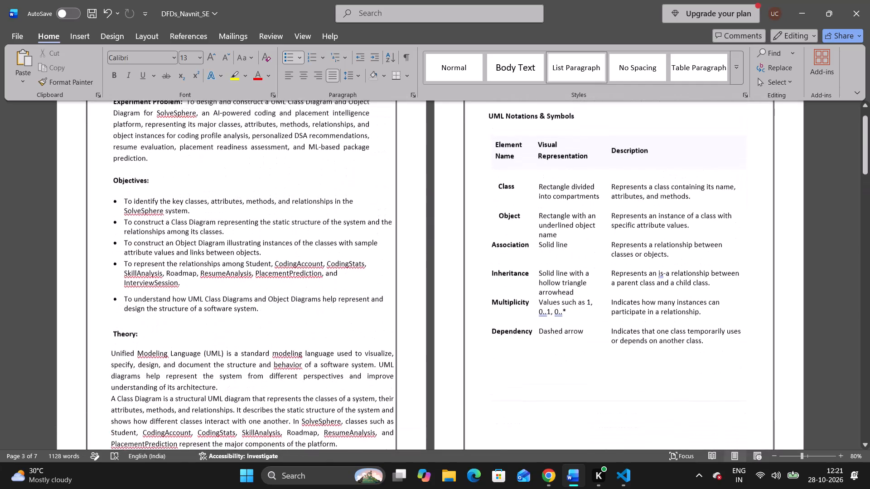
scroll(354, 202, down, 6)
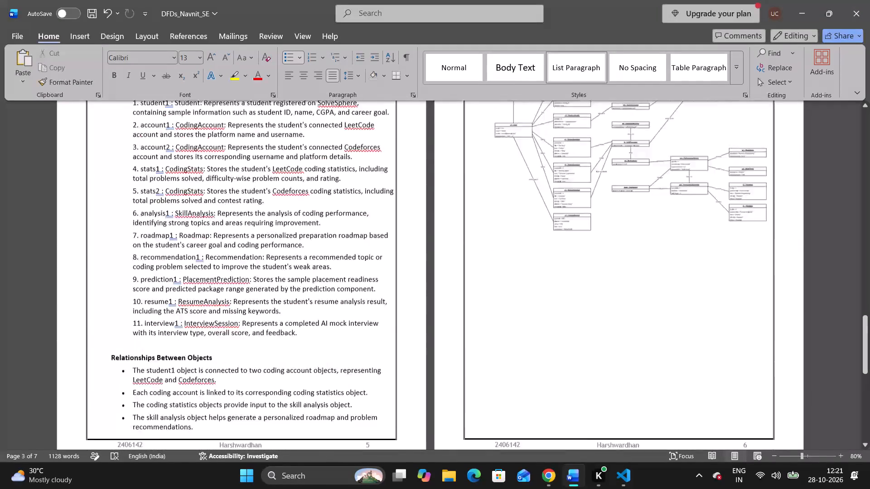
scroll(354, 202, down, 2)
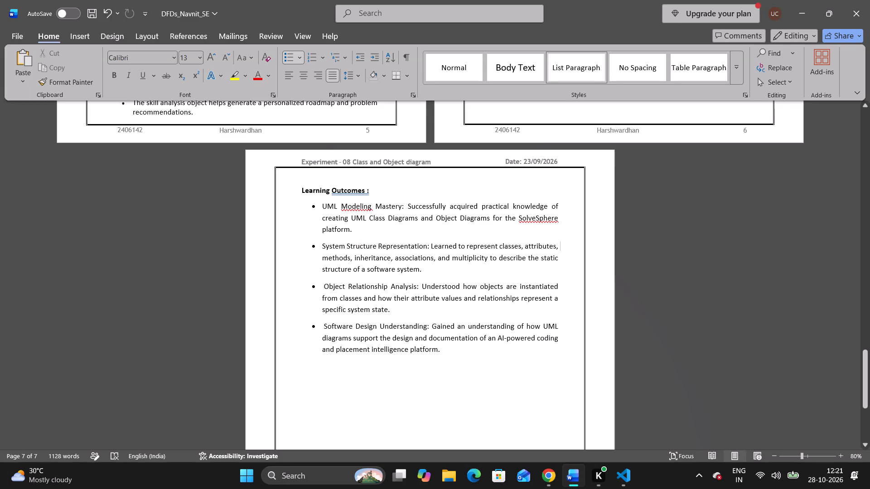
scroll(377, 218, up, 1)
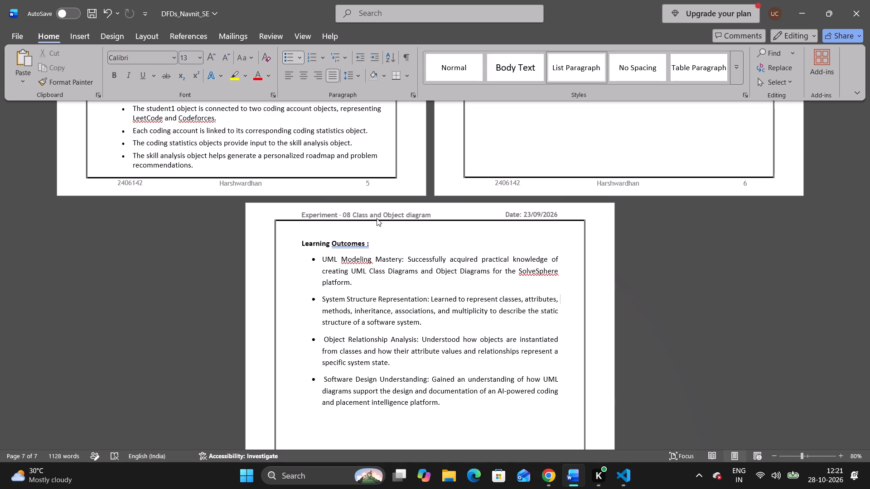
scroll(377, 218, up, 2)
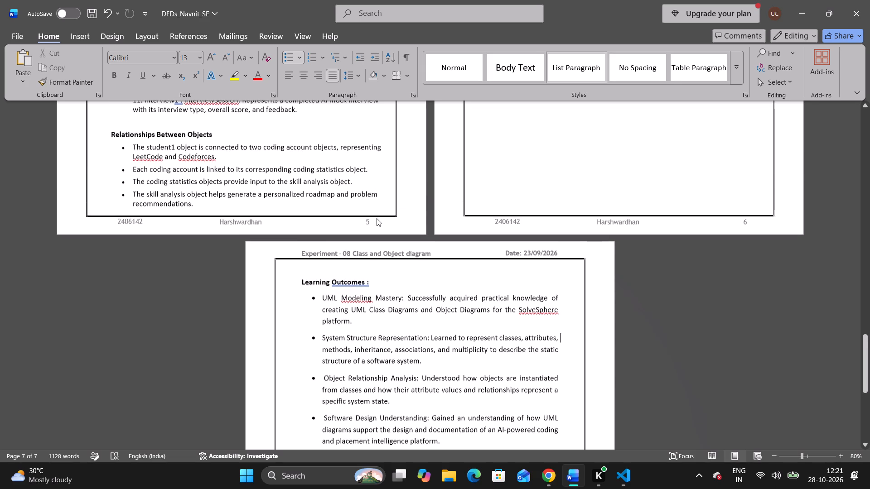
scroll(377, 218, up, 1)
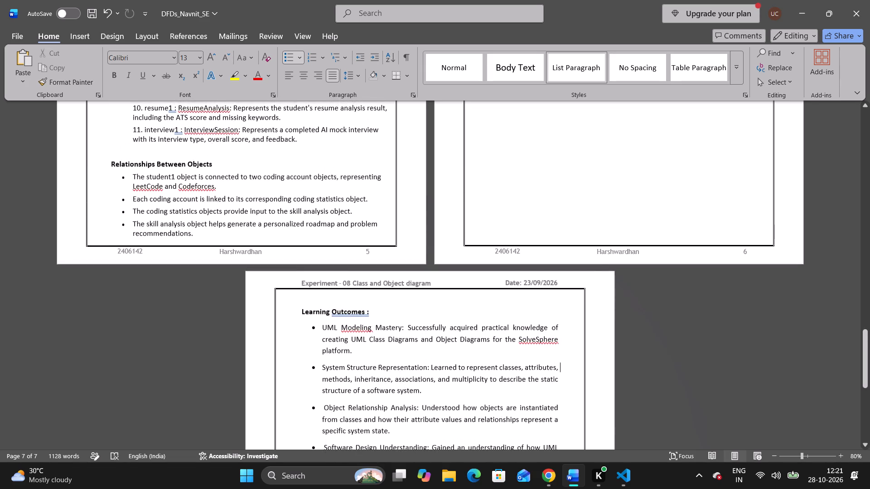
scroll(377, 218, up, 7)
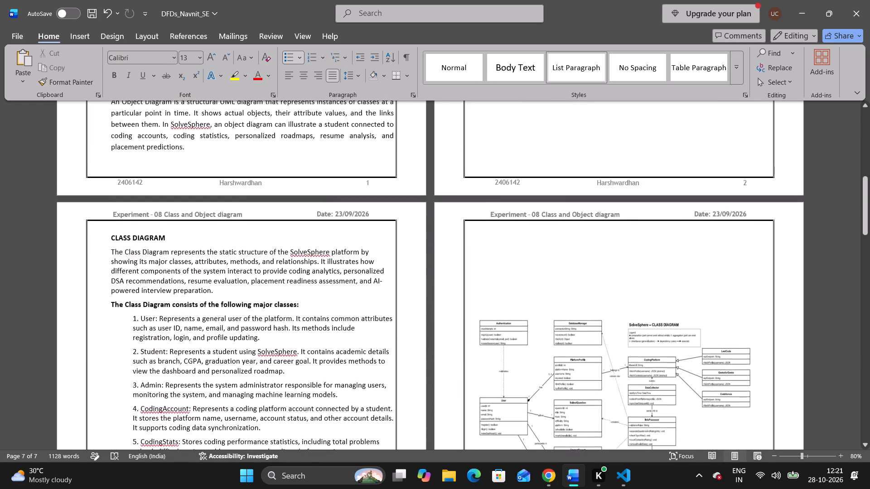
scroll(377, 218, up, 4)
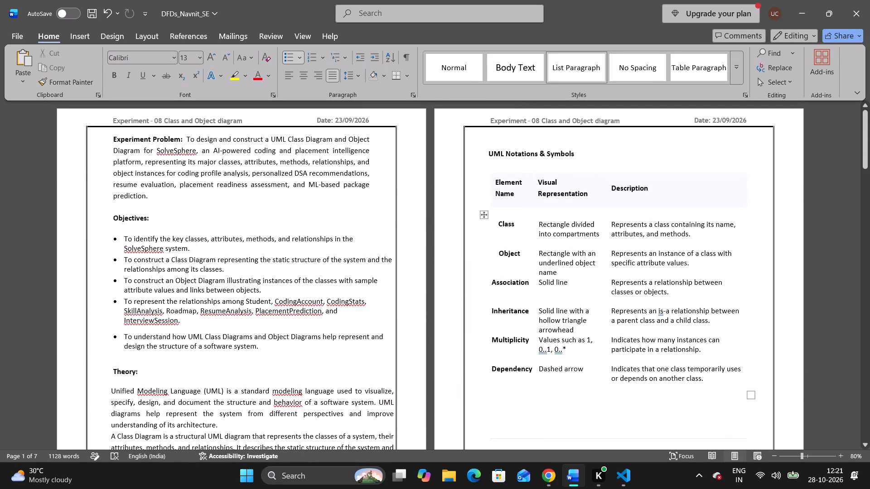
Enlarge the object diagram on page 6 slightly and move it to span the width between the page borders.
scroll(571, 254, down, 5)
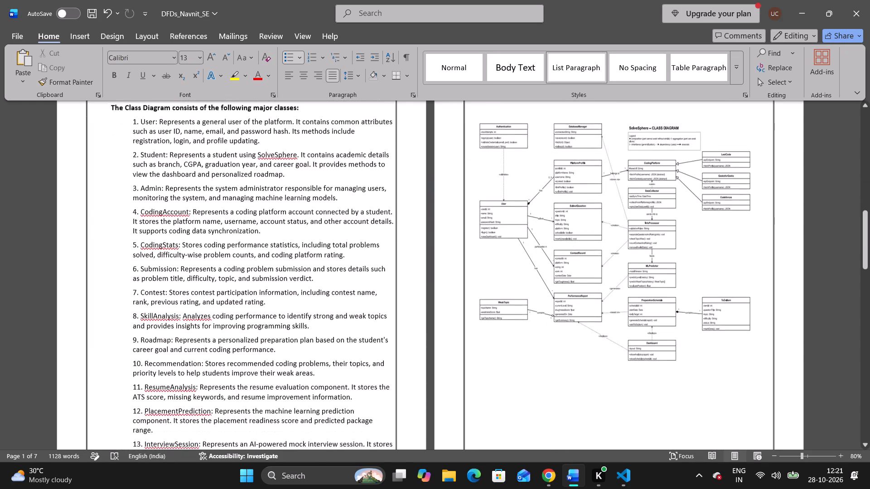
scroll(571, 254, down, 2)
click(555, 233)
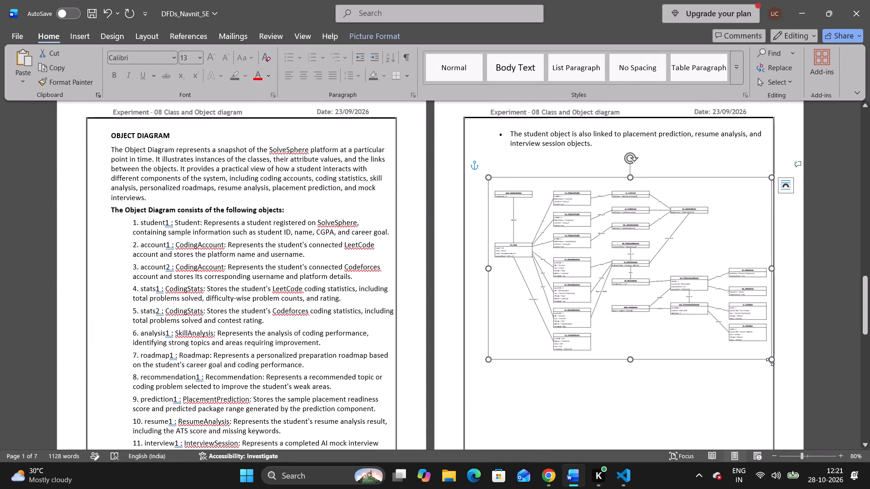
drag(770, 362, 754, 376)
drag(705, 325, 667, 328)
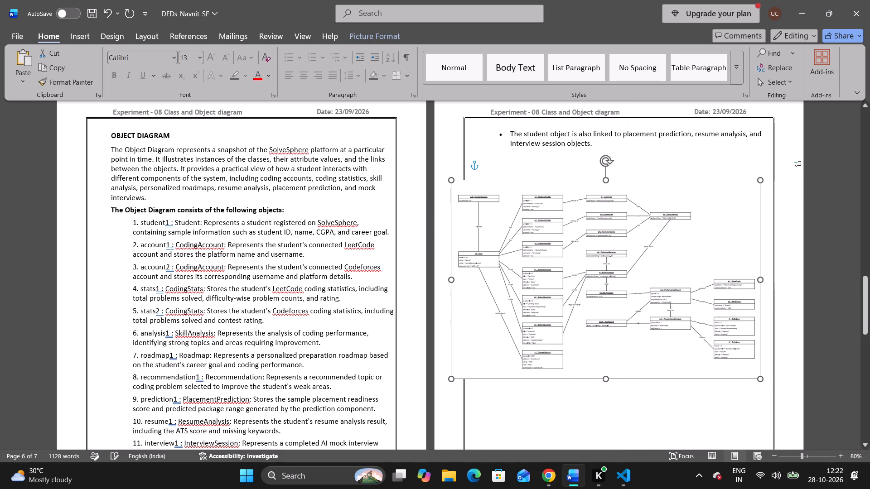
drag(667, 328, 681, 328)
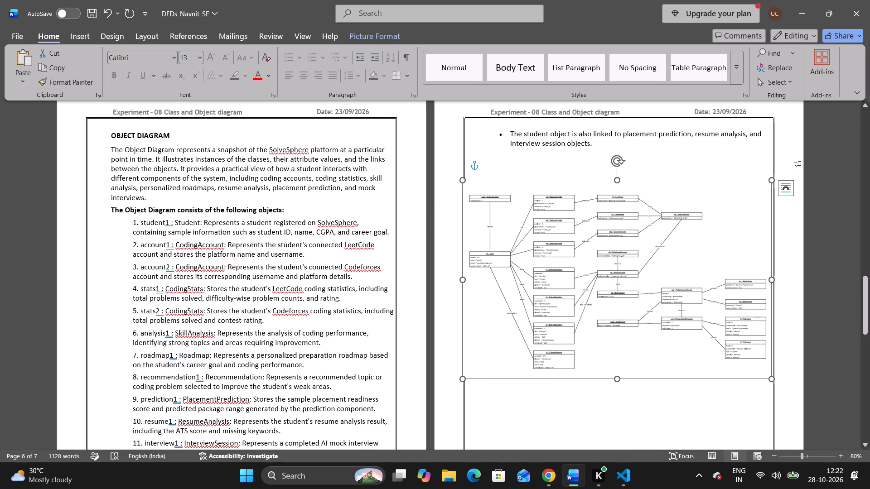
Resize the object diagram on page 6, narrowing it to fit inside the page borders and stretching it taller at its bottom edge.
drag(460, 176, 468, 179)
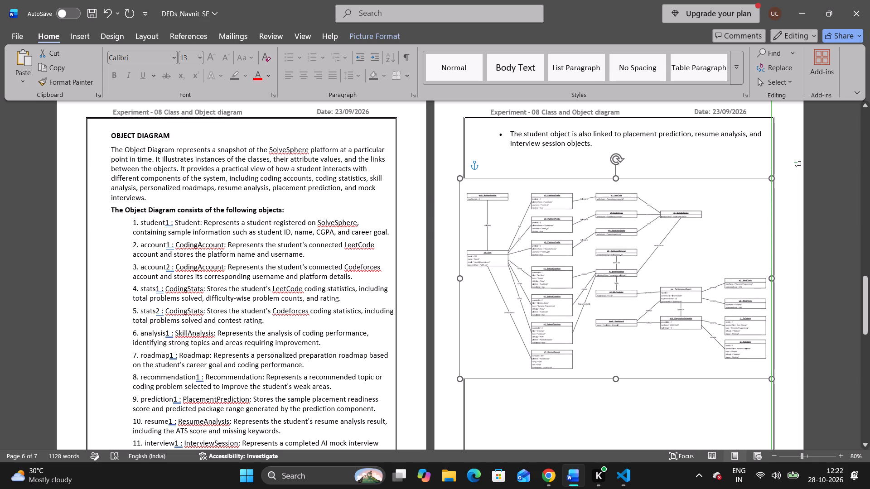
drag(468, 179, 478, 183)
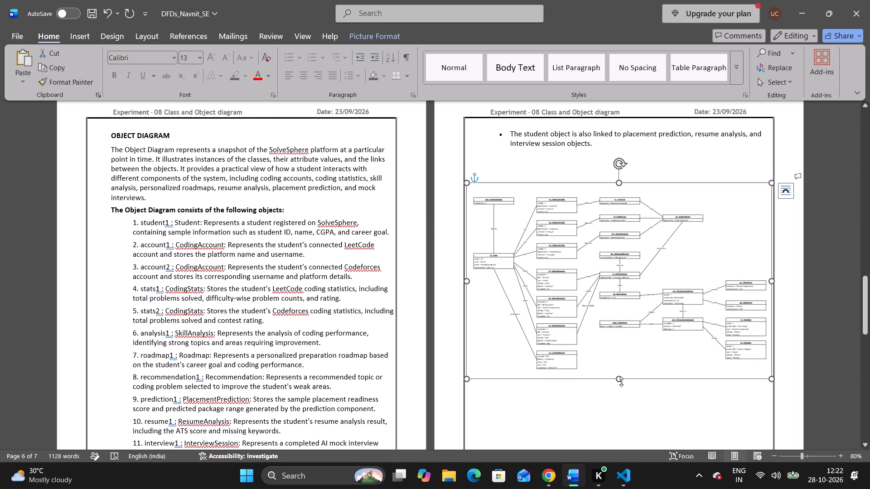
drag(621, 382, 623, 420)
click(806, 304)
scroll(806, 304, down, 1)
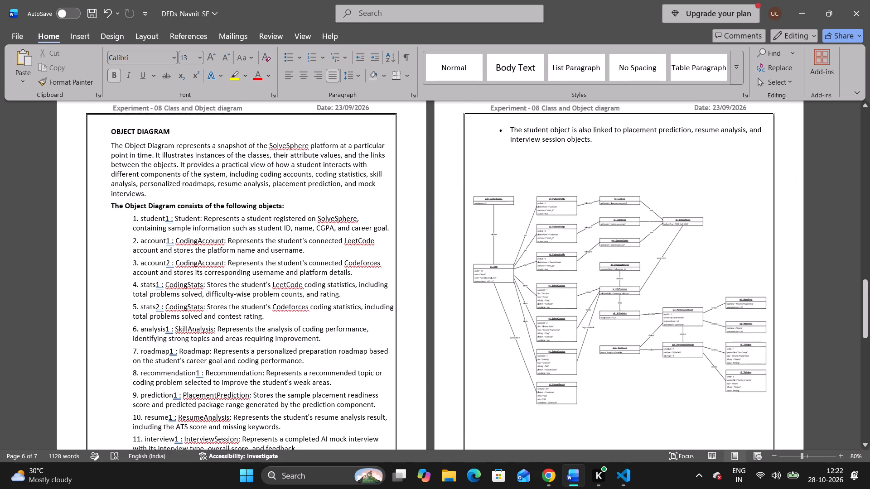
scroll(806, 304, down, 1)
scroll(806, 304, up, 2)
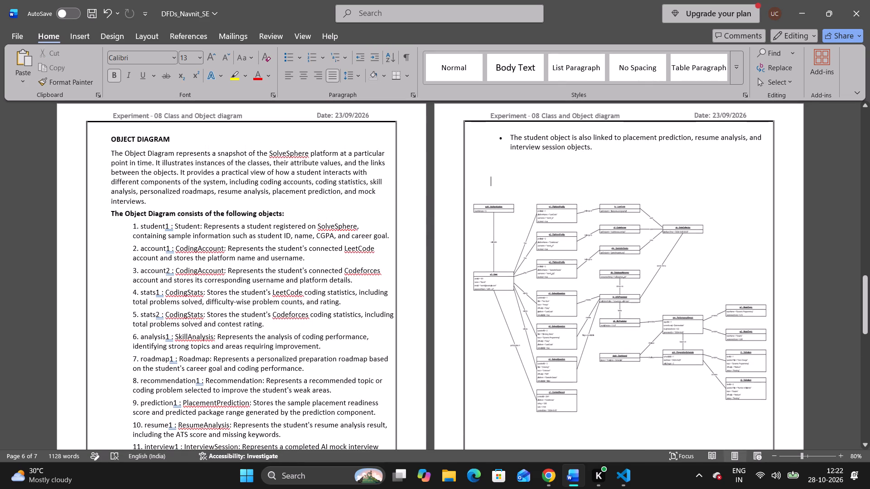
Change the date in the page header to 30/09/2026 and return to the document body.
click(340, 115)
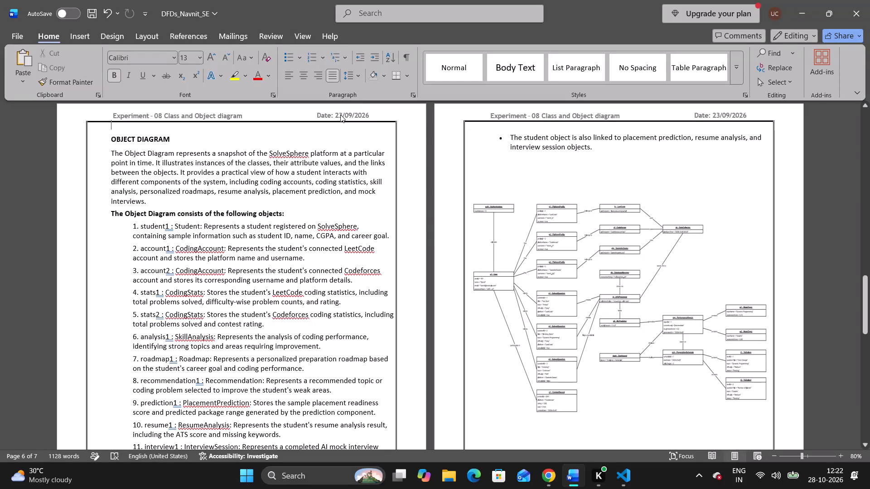
double_click(340, 115)
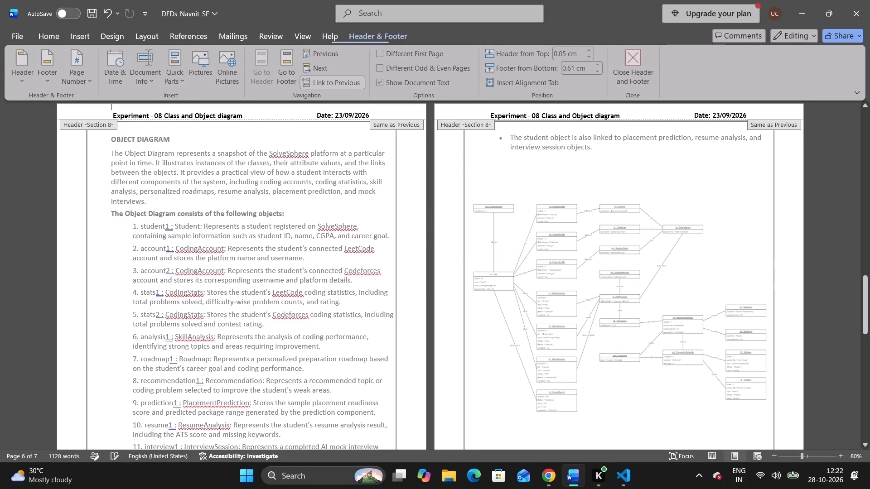
click(341, 115)
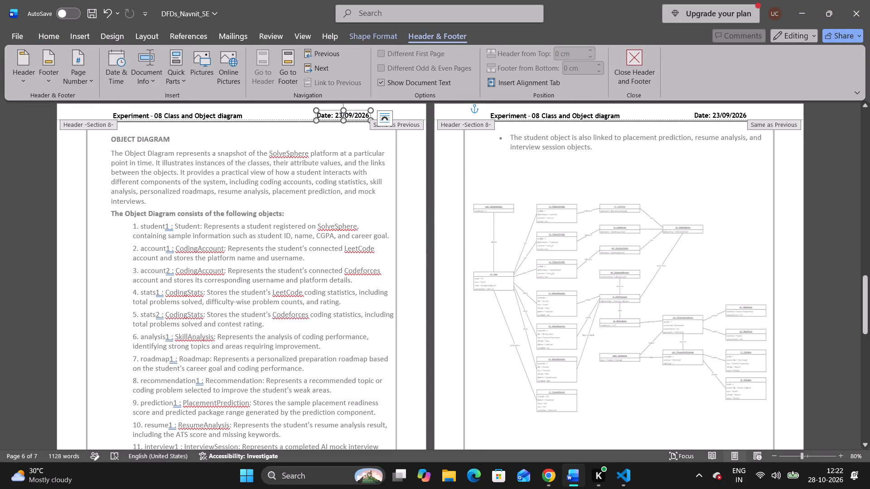
key(BackSpace)
key(BackSpace)
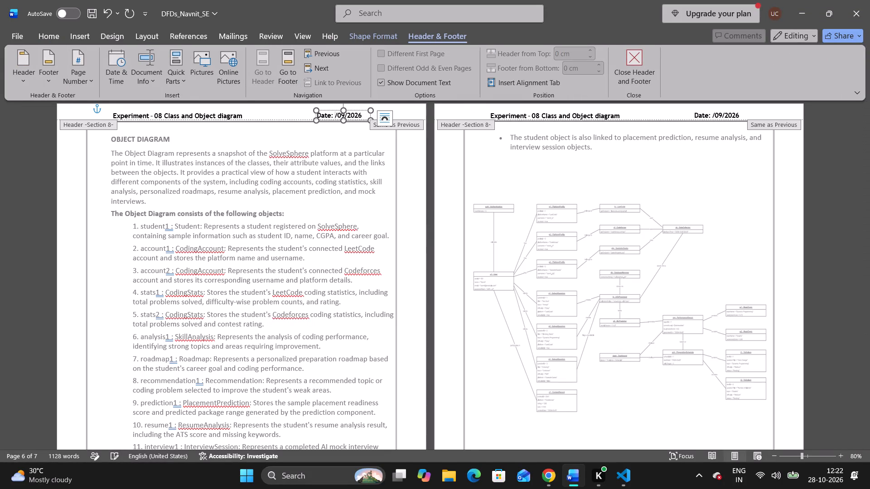
text(30)
key(Return)
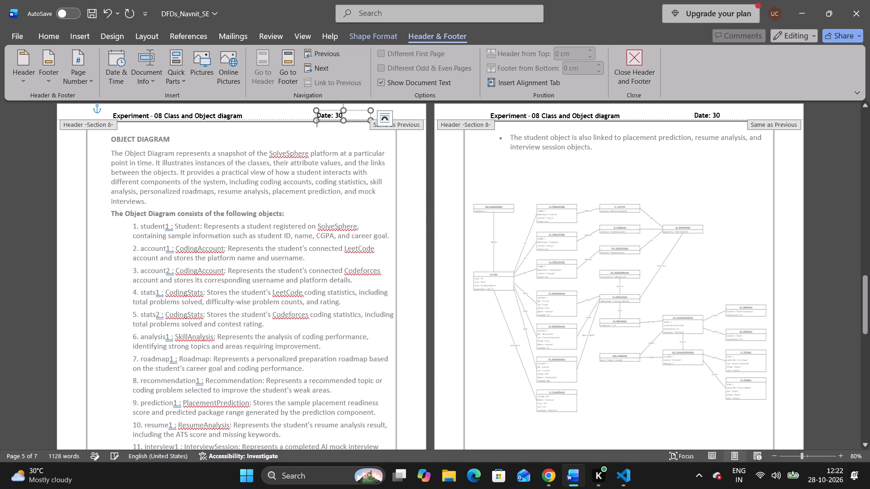
key(ctrl+z)
click(354, 136)
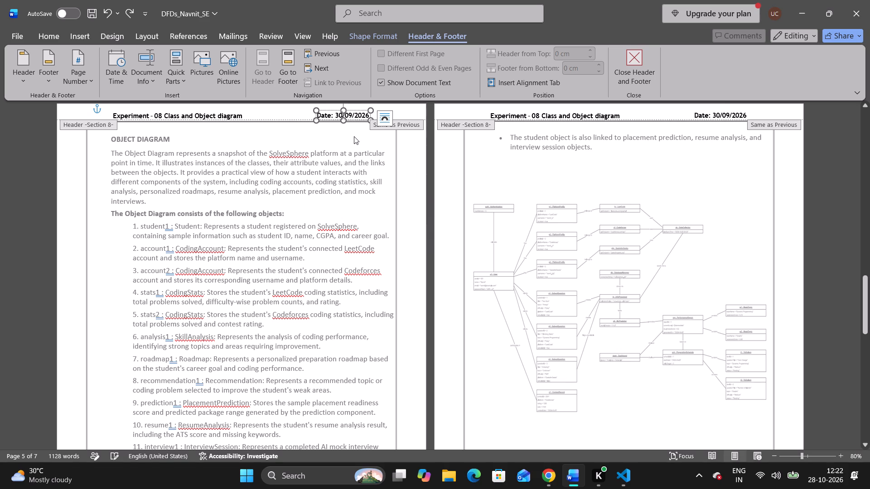
double_click(354, 136)
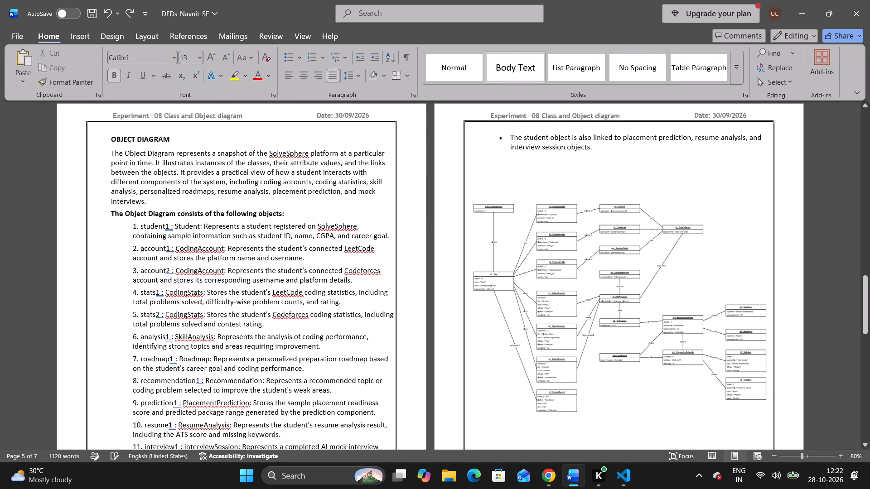
Move the object diagram on page 6 lower, keeping it centred between the page borders.
scroll(645, 242, down, 2)
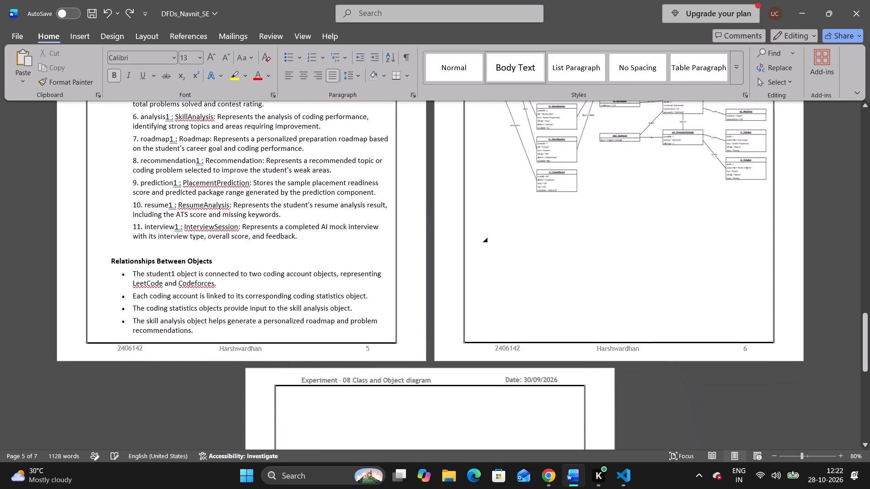
scroll(645, 242, up, 3)
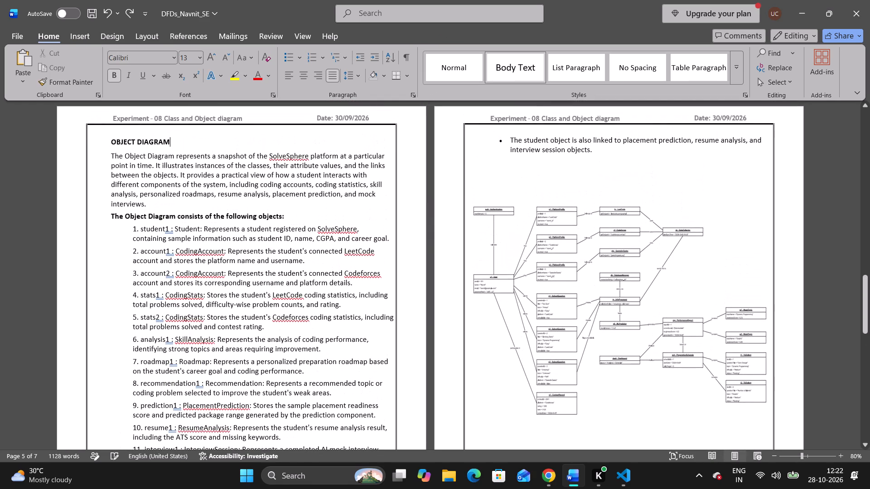
scroll(784, 247, down, 2)
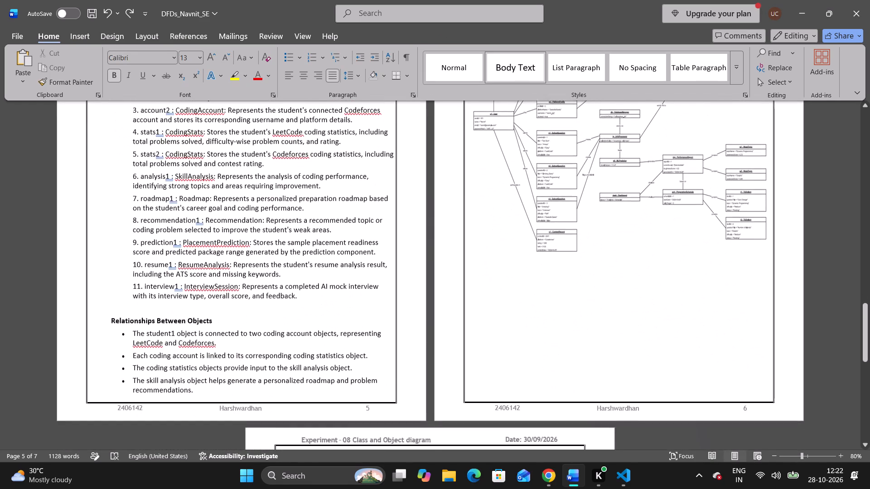
scroll(784, 247, up, 2)
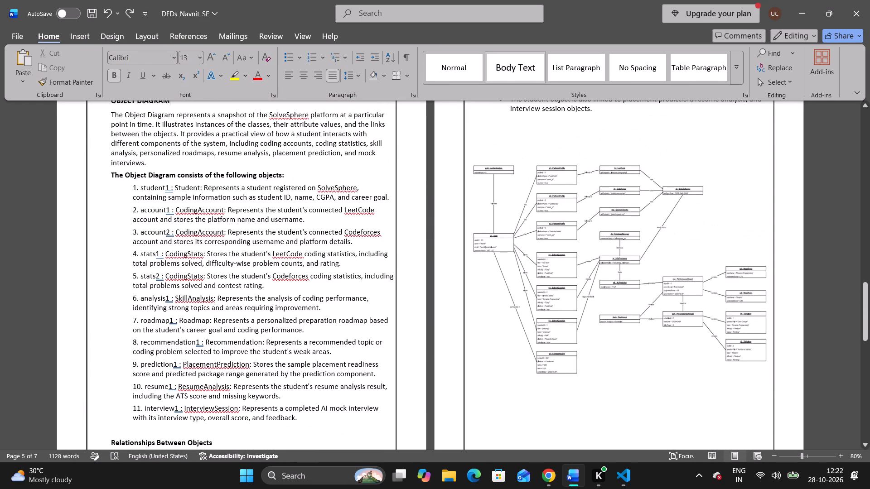
drag(599, 212, 606, 233)
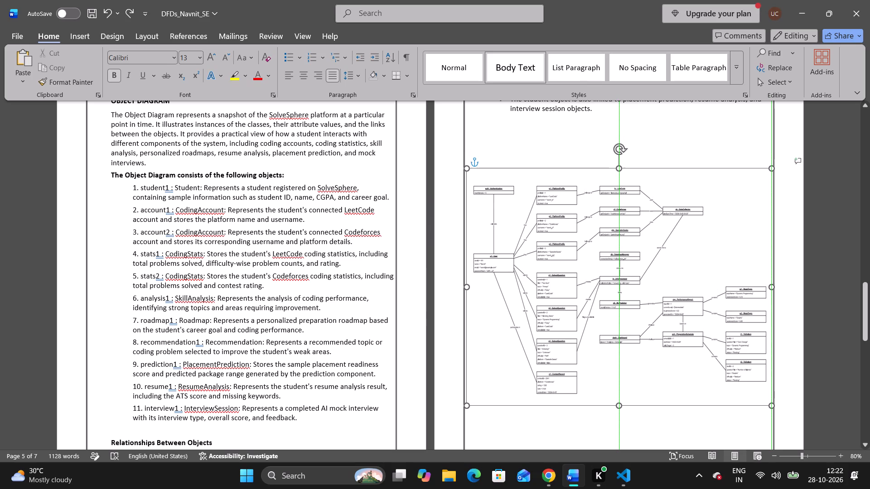
drag(606, 233, 598, 234)
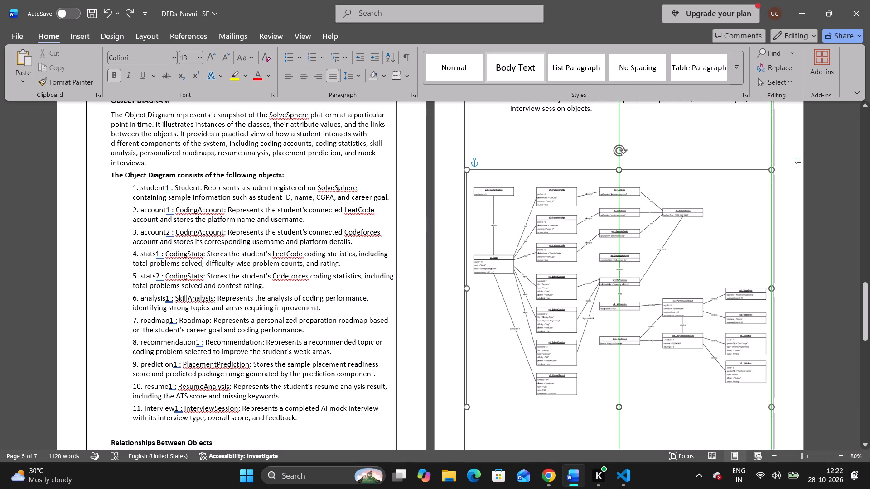
drag(598, 234, 596, 254)
click(820, 255)
scroll(820, 255, down, 1)
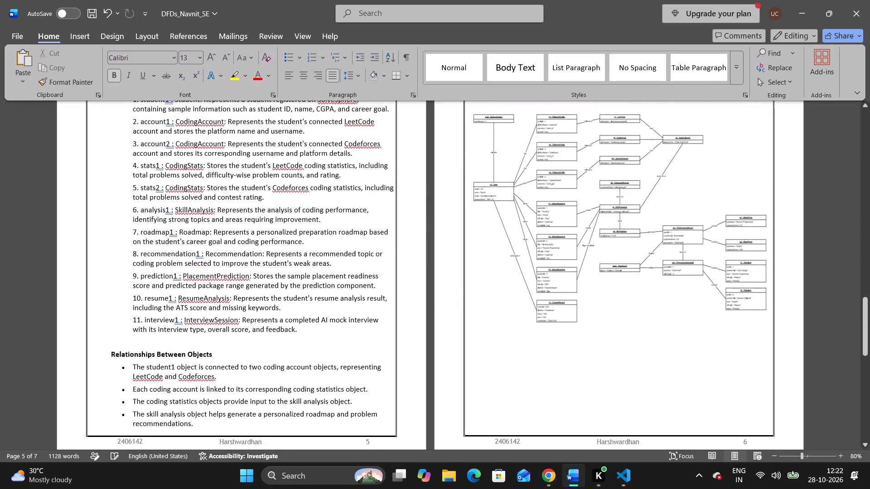
Review the document from the object diagram on page 6 back to page 1, checking layout, headers and text.
scroll(820, 255, up, 2)
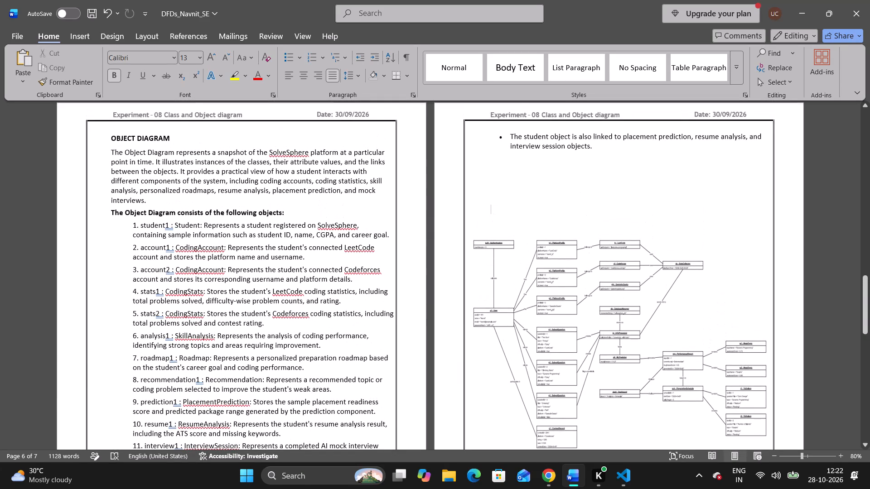
scroll(820, 255, down, 2)
scroll(820, 255, up, 1)
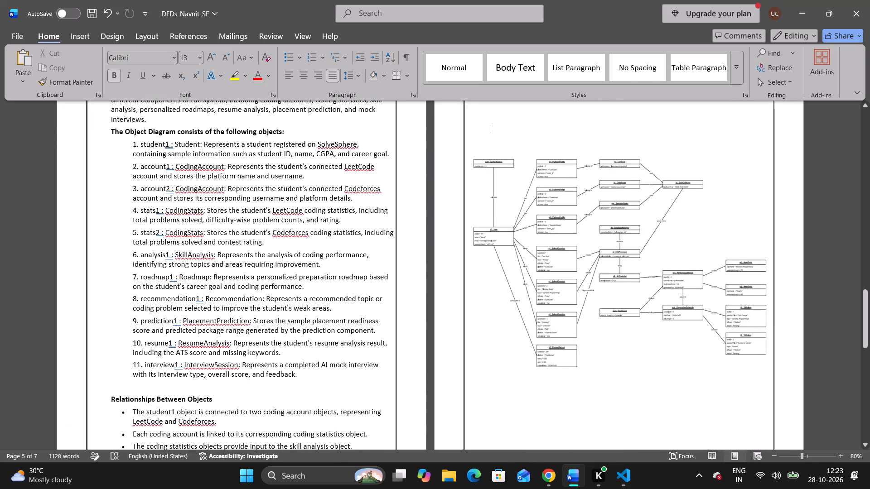
scroll(820, 255, up, 1)
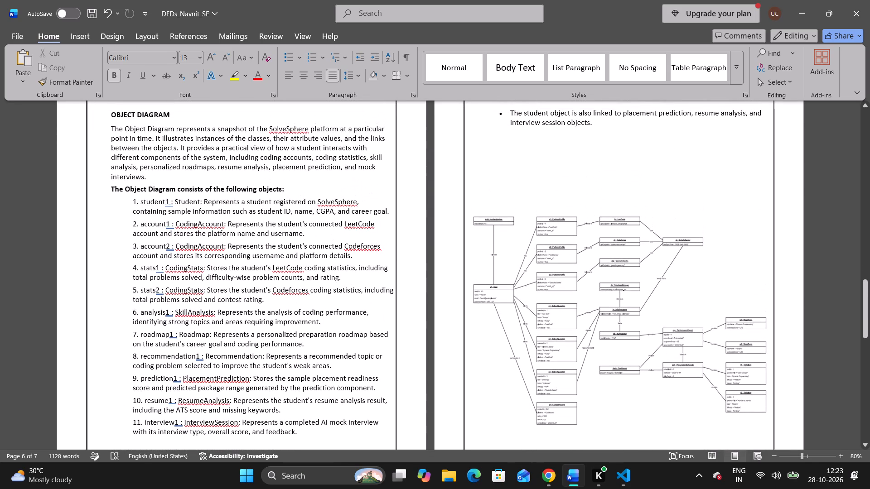
scroll(444, 250, up, 2)
scroll(444, 250, down, 1)
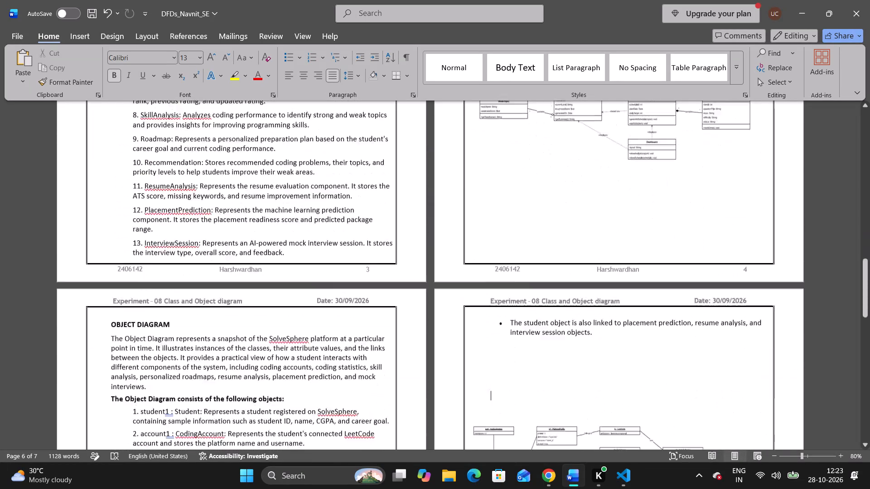
scroll(444, 250, down, 1)
scroll(444, 250, up, 6)
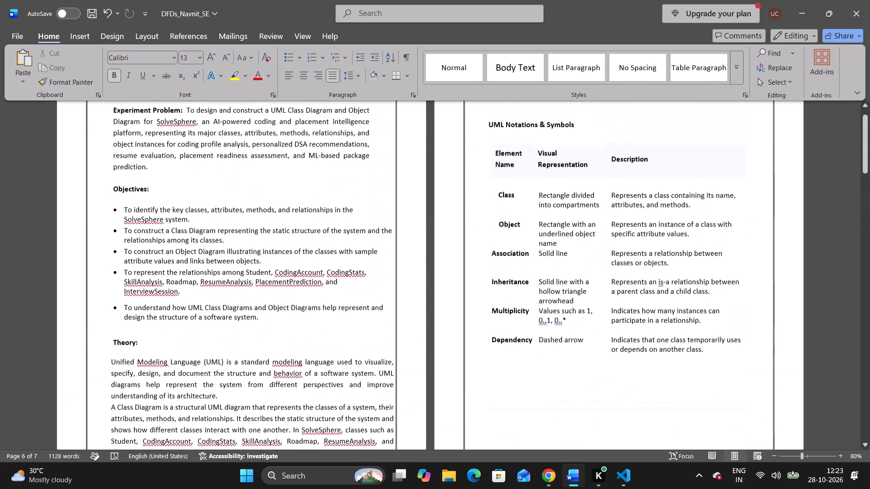
scroll(444, 250, up, 3)
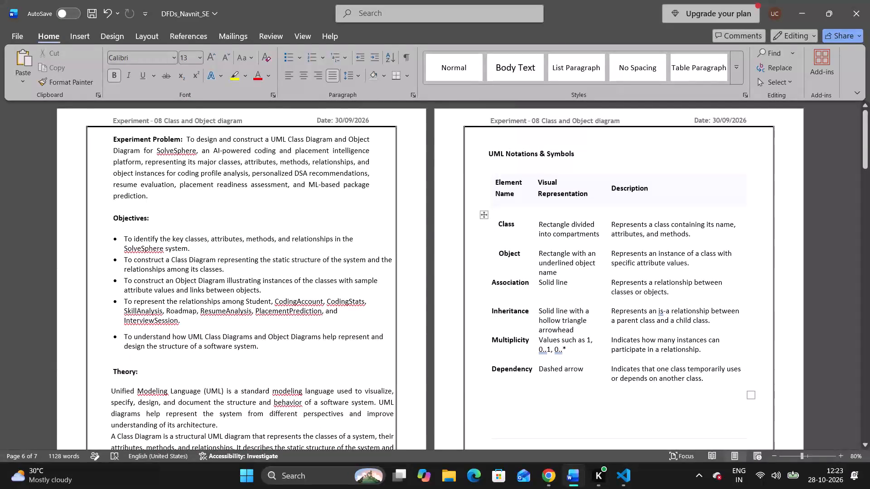
scroll(503, 366, down, 3)
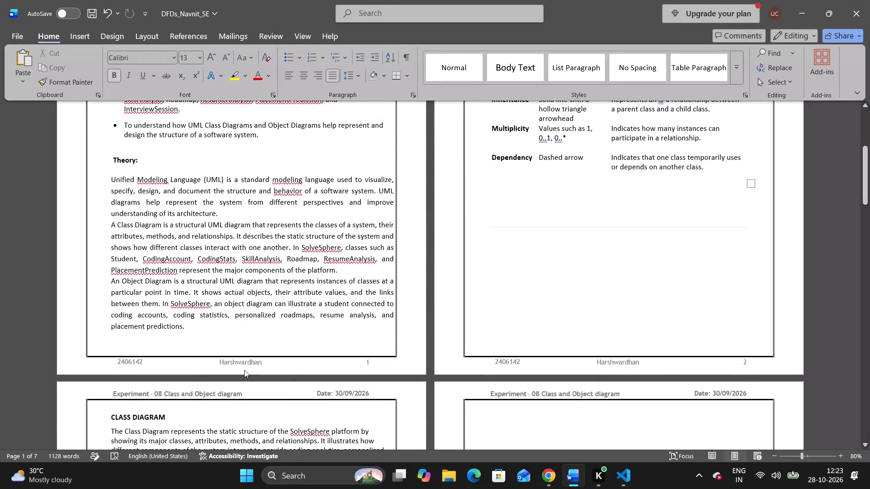
scroll(244, 370, up, 3)
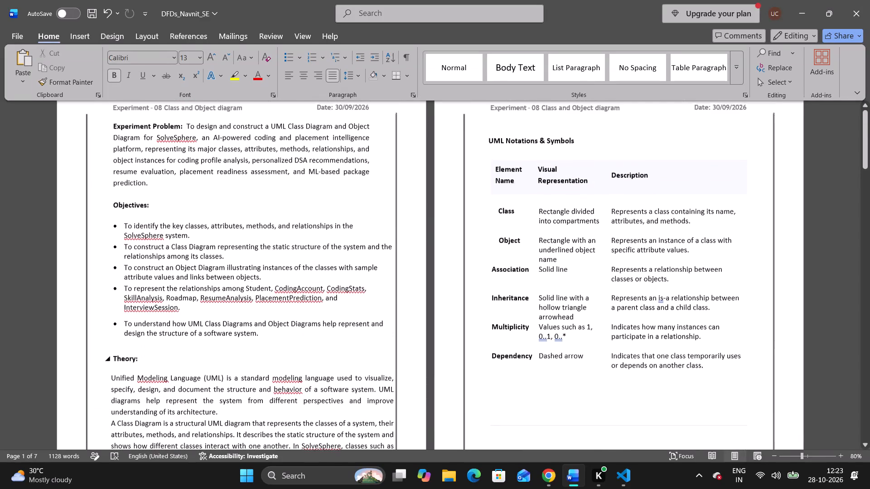
scroll(244, 370, up, 1)
scroll(140, 312, down, 2)
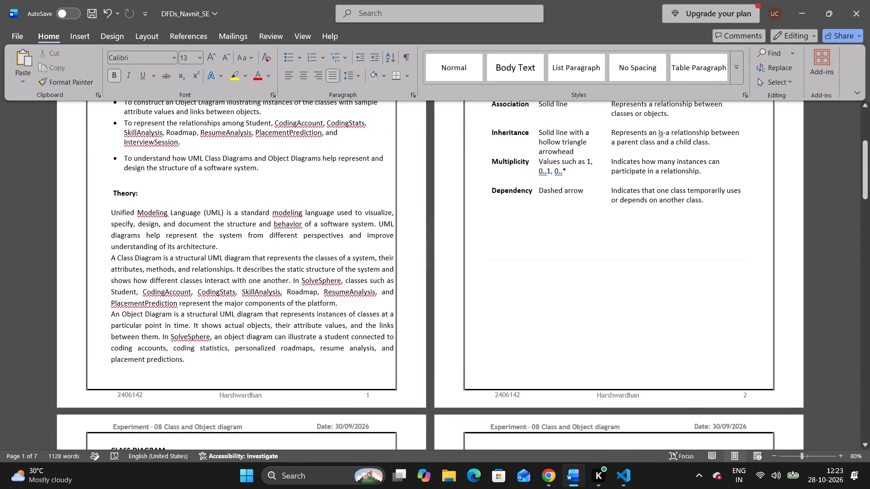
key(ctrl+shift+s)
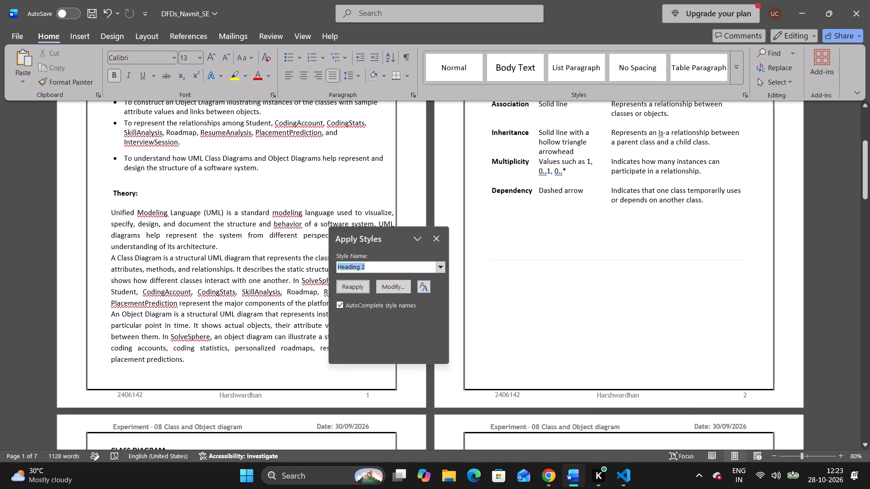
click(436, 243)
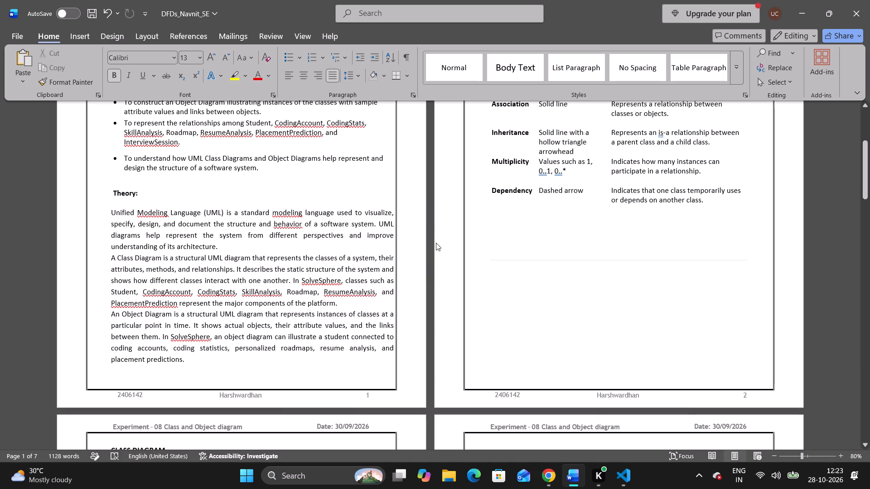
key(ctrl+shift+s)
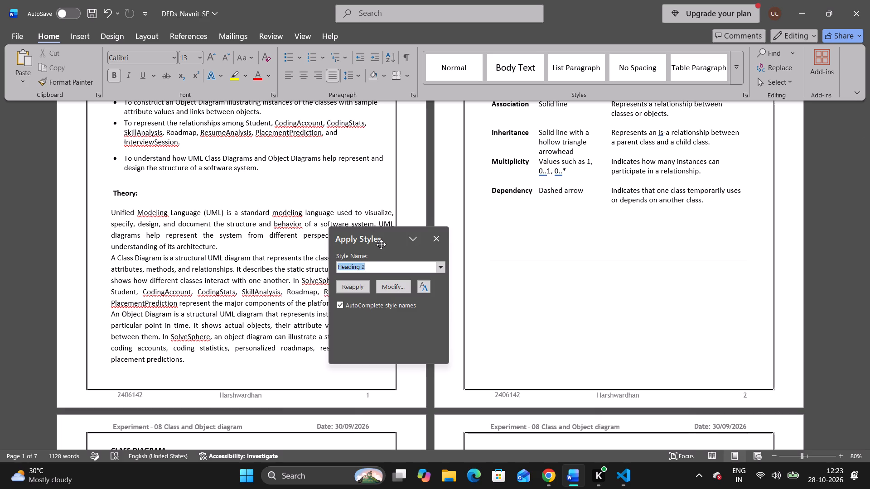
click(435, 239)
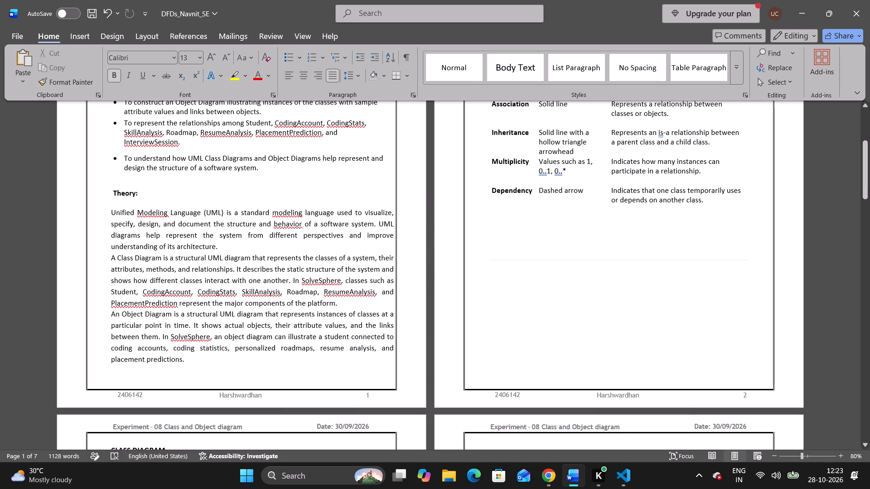
Save the document.
key(ctrl+s)
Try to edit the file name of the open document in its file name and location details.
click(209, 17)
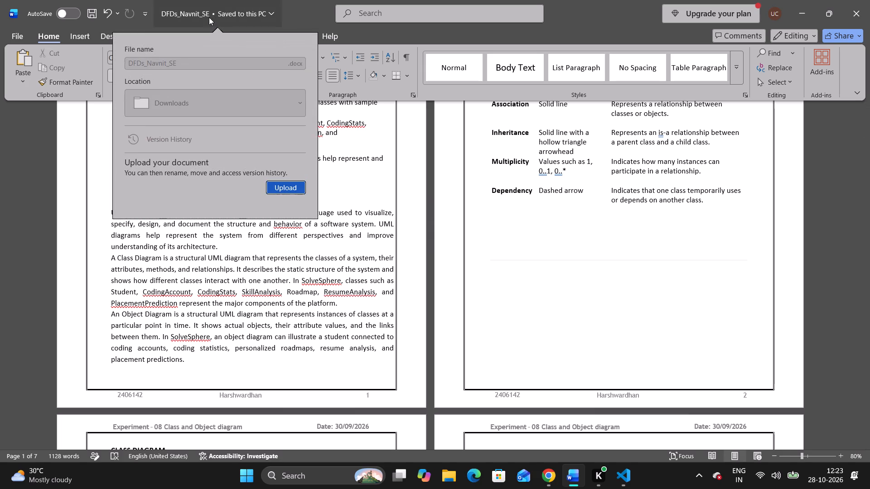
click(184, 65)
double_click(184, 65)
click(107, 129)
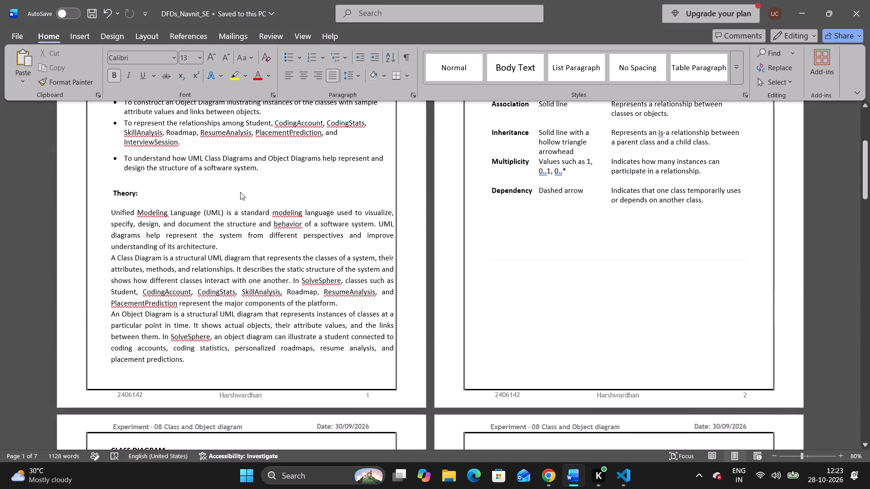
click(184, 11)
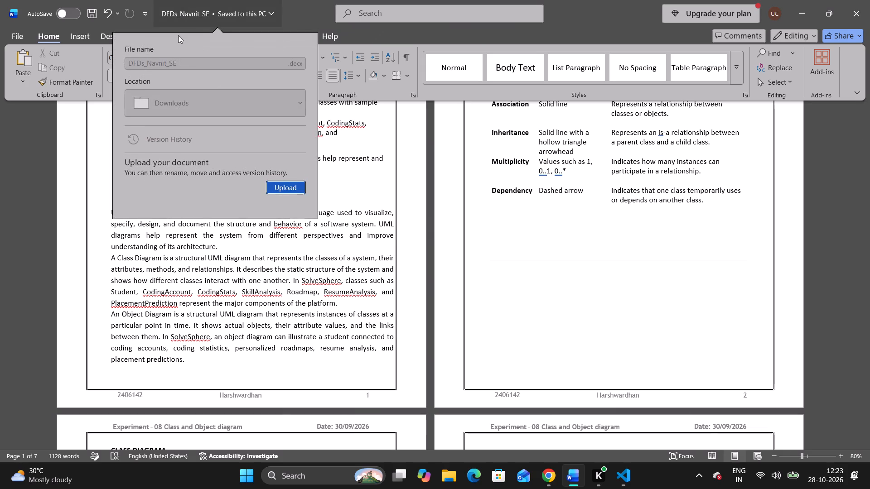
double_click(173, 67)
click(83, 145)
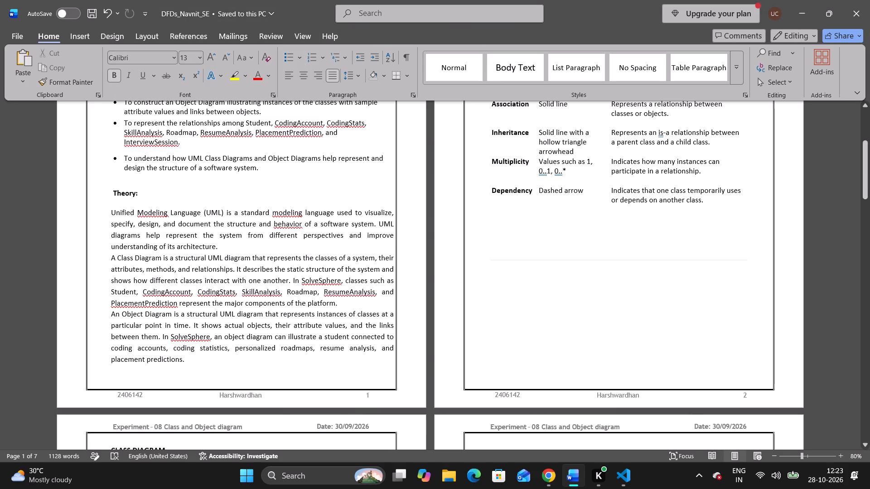
Open the Save As options to save the finished lab document as a separate file.
key(ctrl+shift+s)
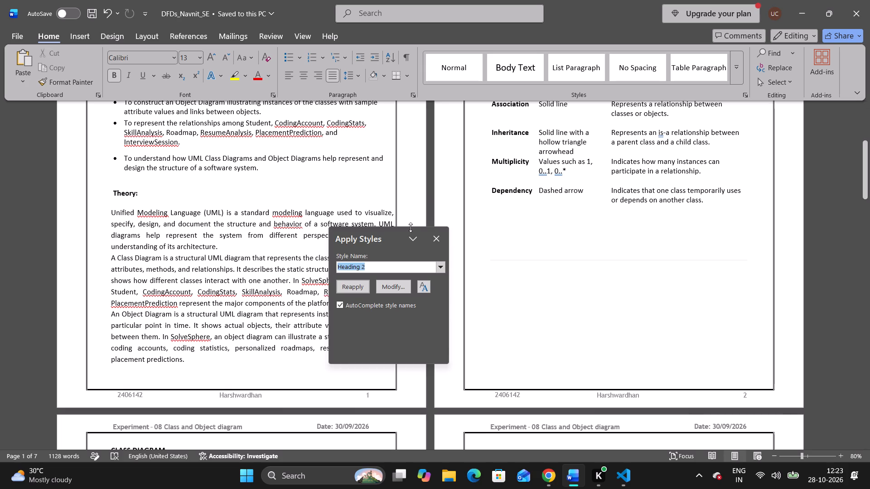
click(432, 236)
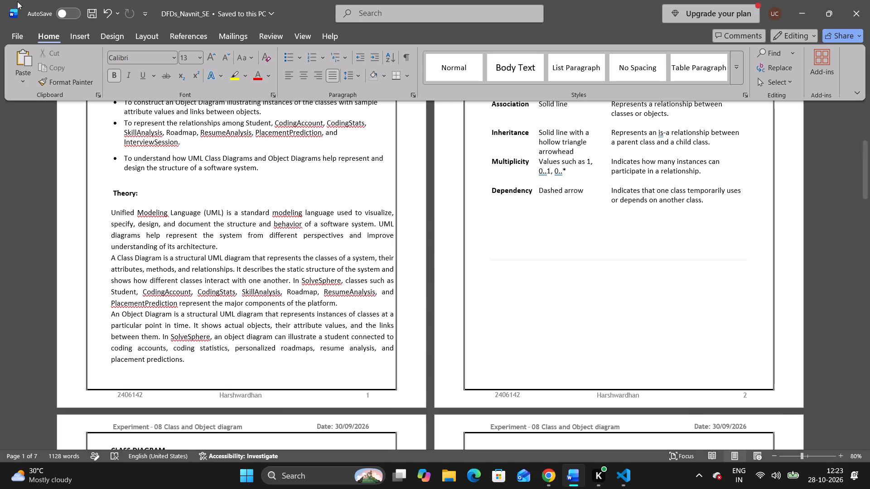
click(15, 37)
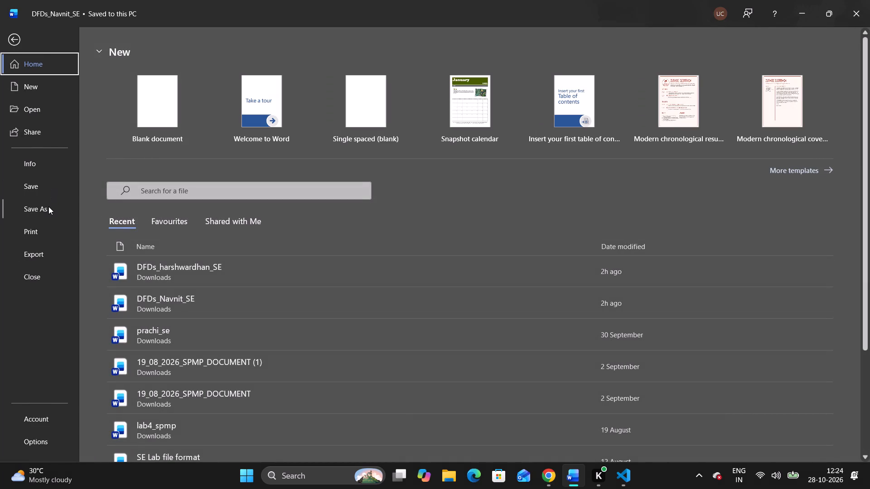
click(48, 206)
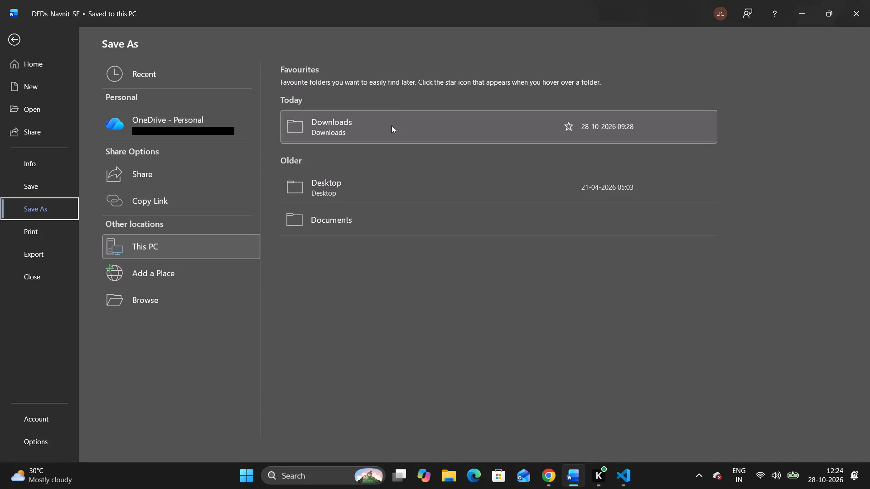
Save a copy of the lab document to the Desktop folder as a Word Document named Harshwardhan_UML.
click(339, 192)
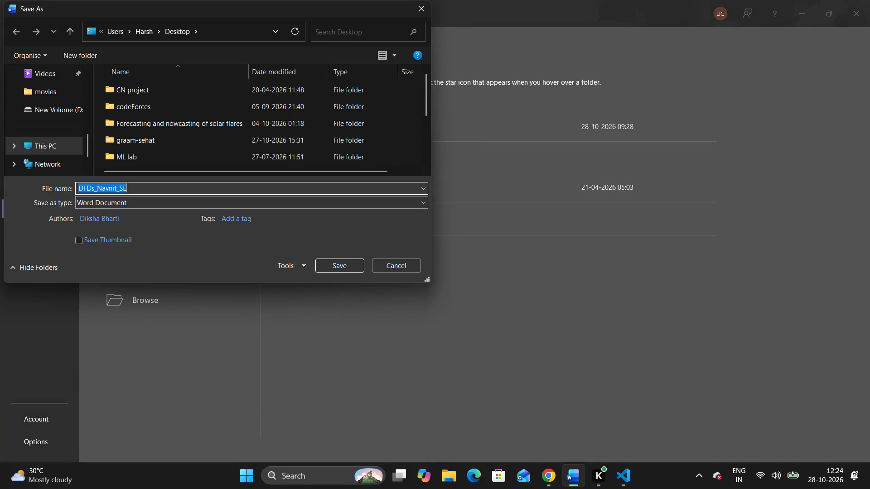
key(BackSpace)
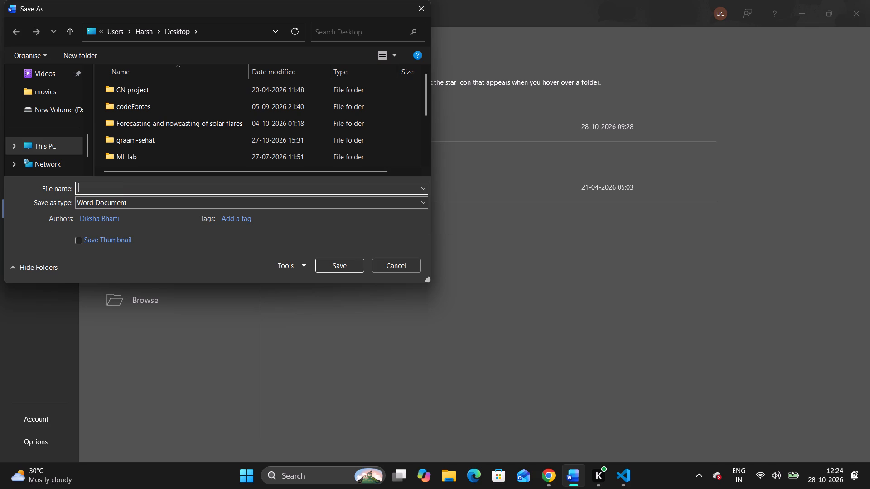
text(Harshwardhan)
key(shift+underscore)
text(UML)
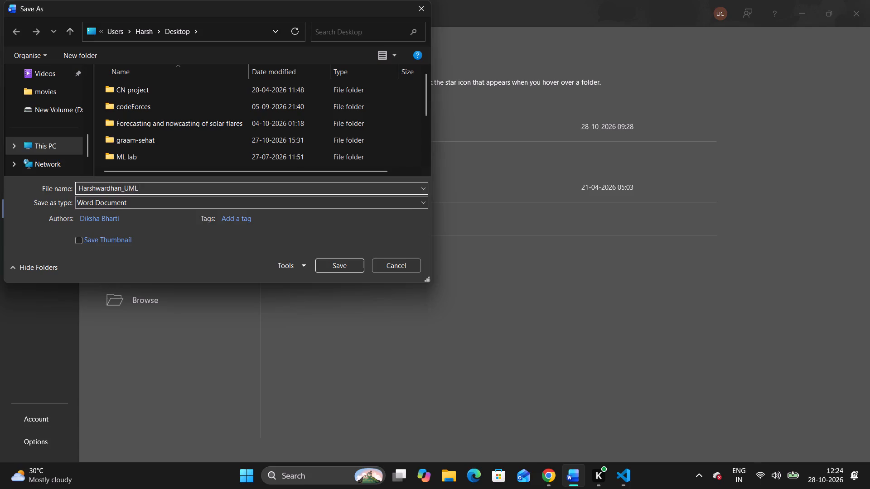